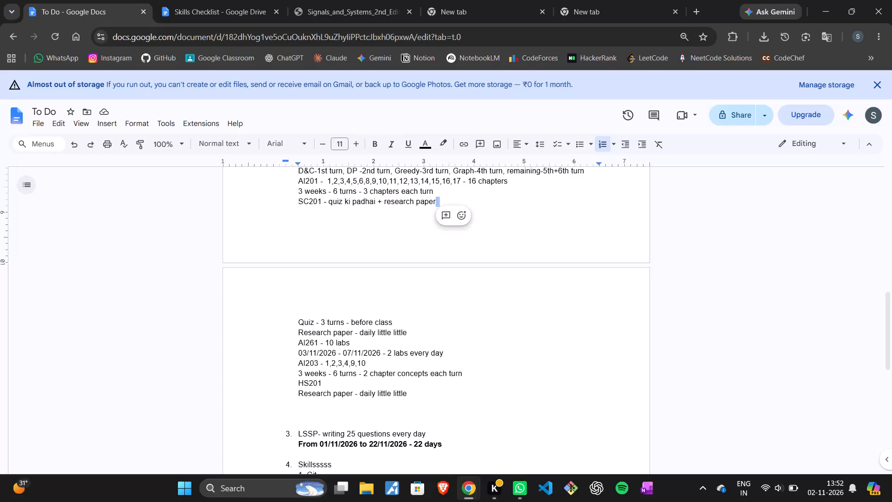
Review the weekly academic timetable, the per-course study plans and the skills schedule in the To Do document.
{"action": "scroll", "coordinate": [274, 248], "scroll_direction": "down", "scroll_amount": 2}
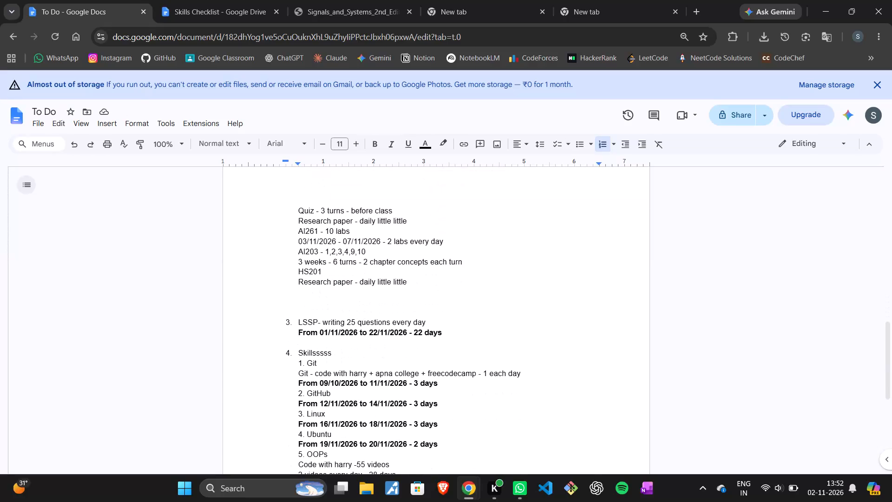
{"action": "scroll", "coordinate": [274, 248], "scroll_direction": "down", "scroll_amount": 3}
{"action": "scroll", "coordinate": [274, 248], "scroll_direction": "up", "scroll_amount": 1}
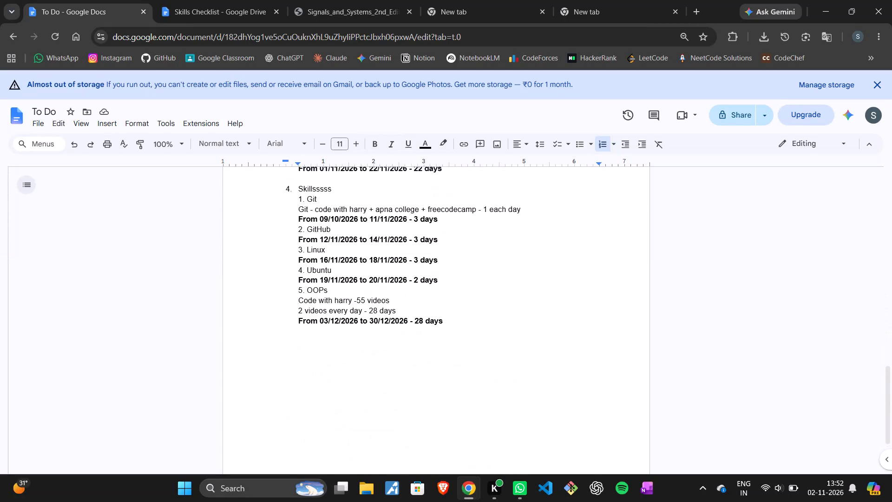
{"action": "scroll", "coordinate": [274, 248], "scroll_direction": "up", "scroll_amount": 8}
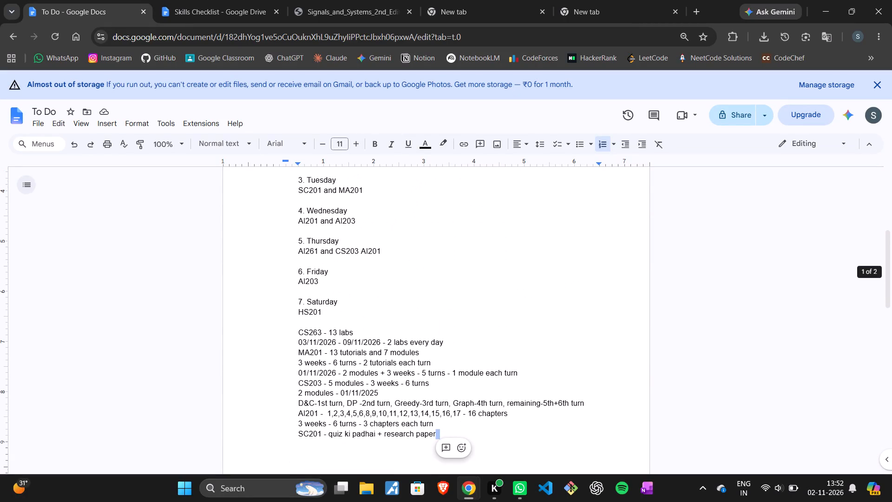
{"action": "scroll", "coordinate": [274, 247], "scroll_direction": "down", "scroll_amount": 1}
{"action": "scroll", "coordinate": [274, 247], "scroll_direction": "up", "scroll_amount": 2}
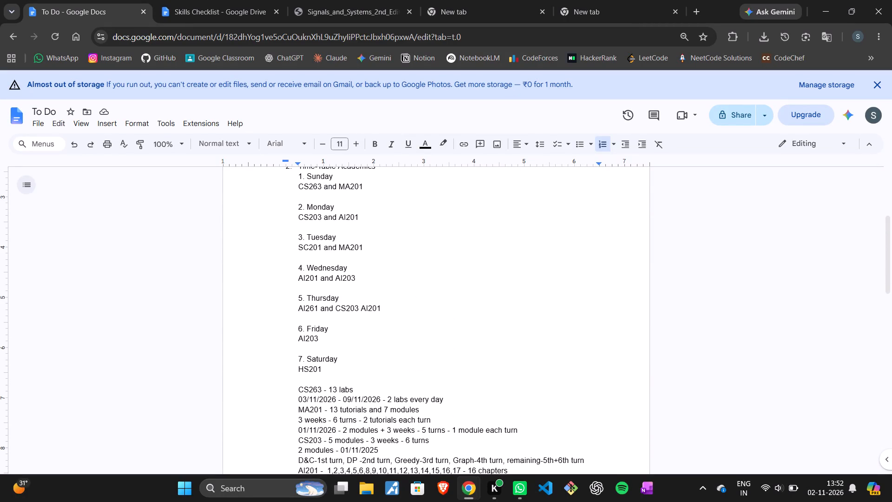
{"action": "scroll", "coordinate": [274, 247], "scroll_direction": "down", "scroll_amount": 1}
{"action": "scroll", "coordinate": [274, 247], "scroll_direction": "up", "scroll_amount": 1}
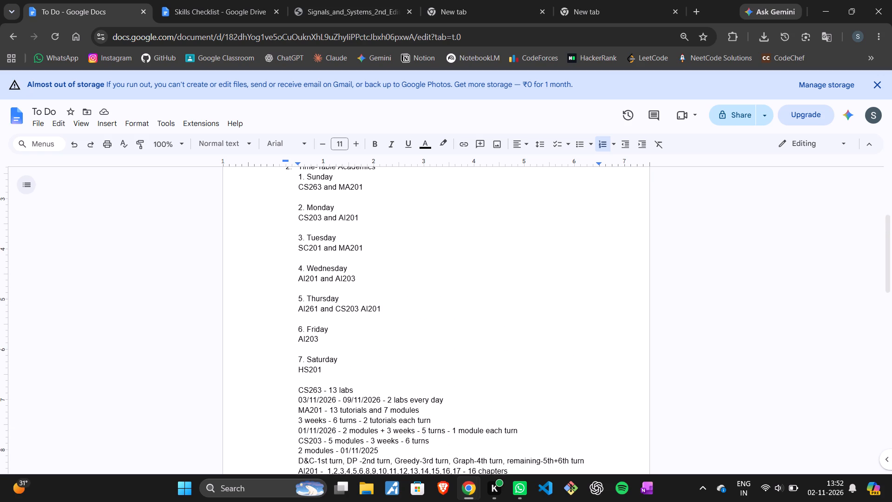
{"action": "scroll", "coordinate": [308, 300], "scroll_direction": "down", "scroll_amount": 2}
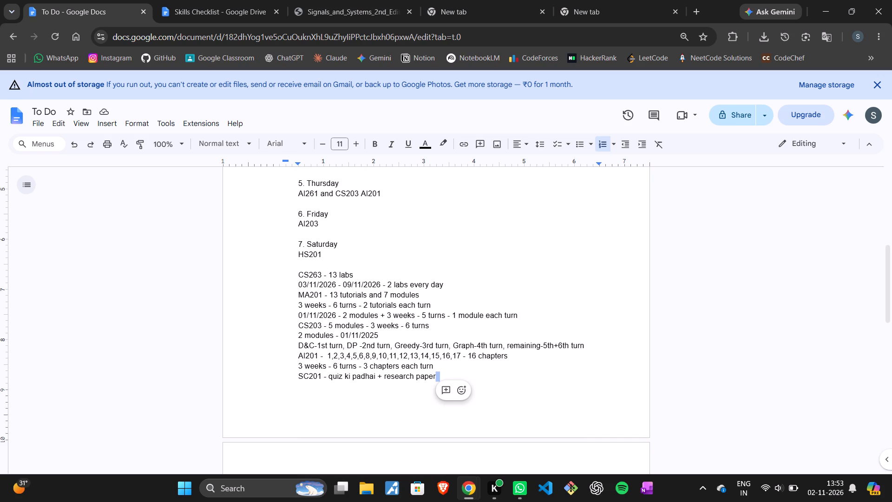
{"action": "left_click", "coordinate": [346, 397]}
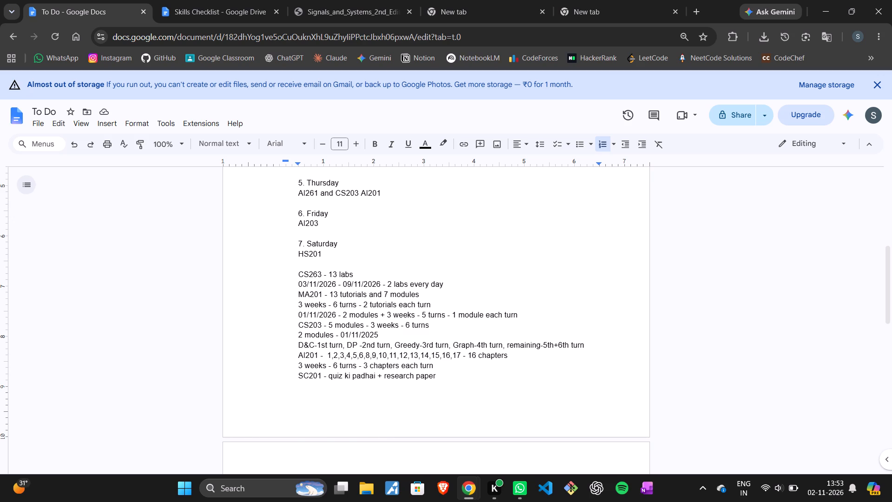
{"action": "scroll", "coordinate": [324, 350], "scroll_direction": "down", "scroll_amount": 1}
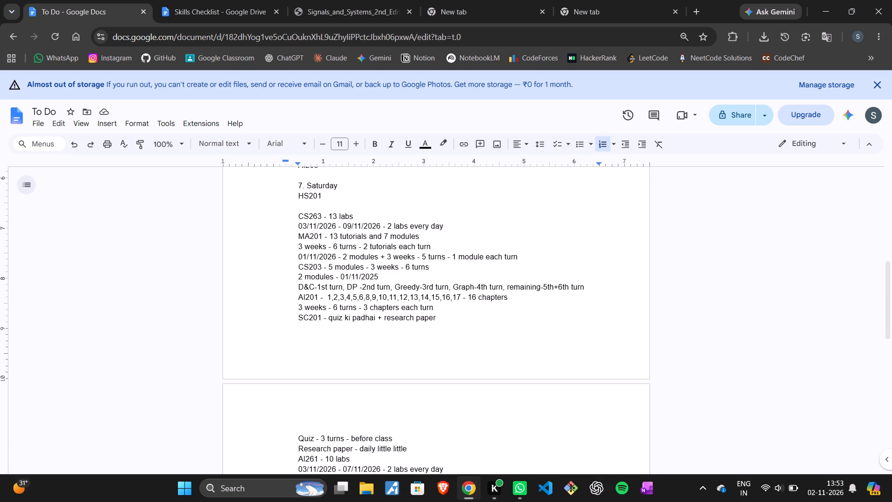
{"action": "scroll", "coordinate": [325, 269], "scroll_direction": "down", "scroll_amount": 1}
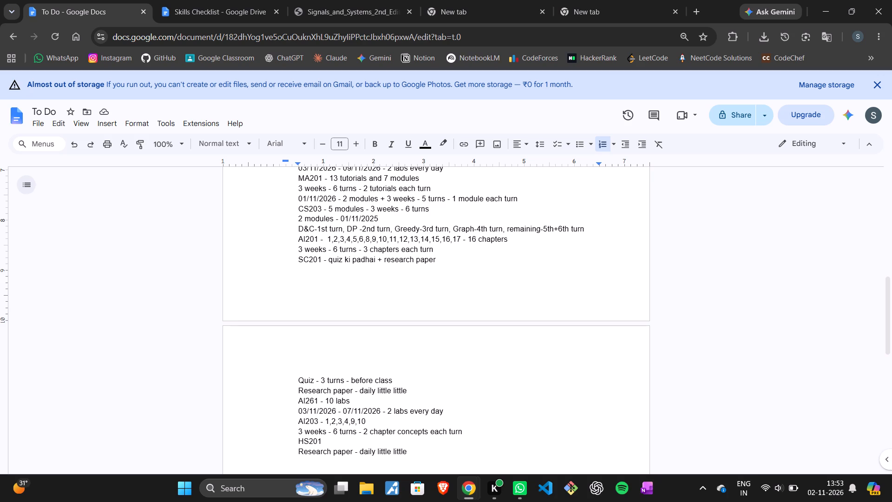
Below Saturday's HS201 entry, start a separate course list with CS263 and MA201 on their own lines.
{"action": "scroll", "coordinate": [325, 269], "scroll_direction": "up", "scroll_amount": 1}
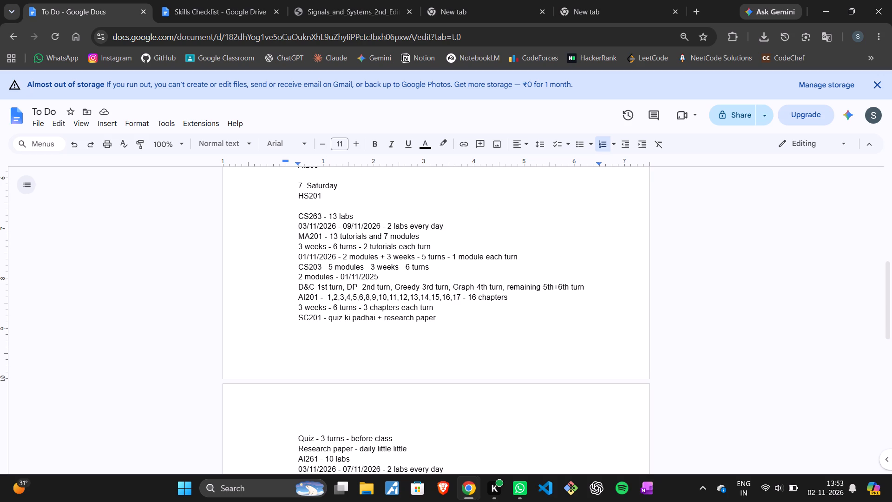
{"action": "scroll", "coordinate": [325, 269], "scroll_direction": "up", "scroll_amount": 4}
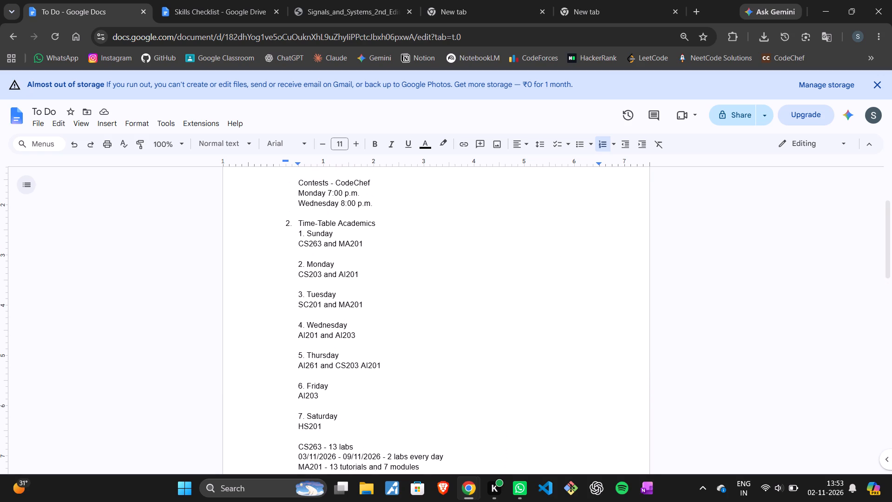
{"action": "left_click", "coordinate": [341, 423]}
{"action": "left_click", "coordinate": [341, 427]}
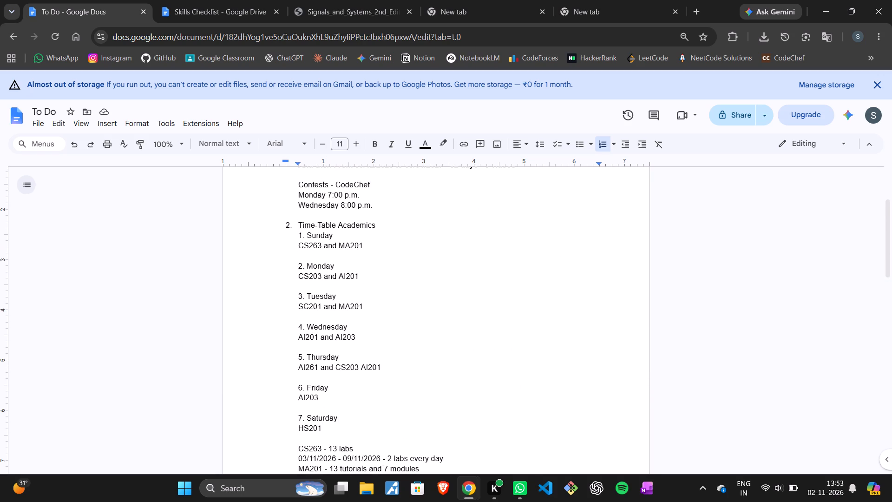
{"action": "key", "text": "shift+Return"}
{"action": "key", "text": "shift+Return"}
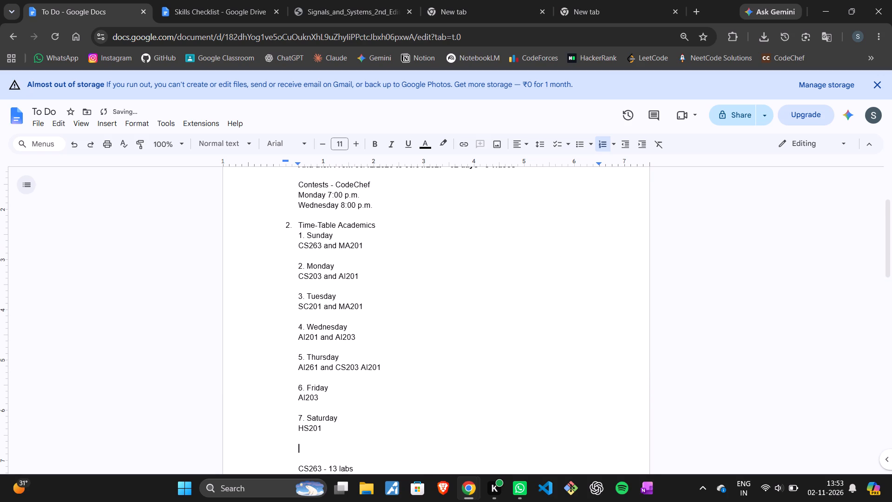
{"action": "type", "text": "CS"}
{"action": "key", "text": "2"}
{"action": "type", "text": "63"}
{"action": "key", "text": "shift+Return"}
{"action": "type", "text": "MA201"}
{"action": "key", "text": "shift+Return"}
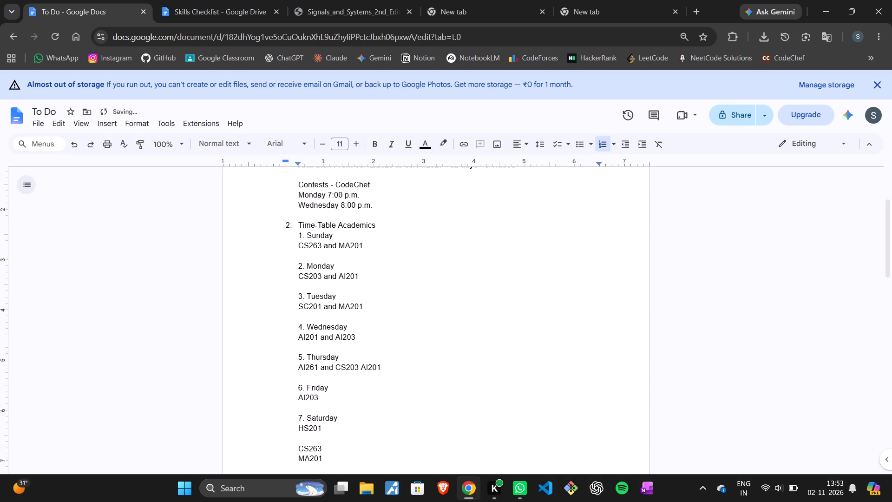
Continue the course list with CS203, AI201, SC201 and AI203, each on its own line.
{"action": "type", "text": "CS3"}
{"action": "key", "text": "BackSpace"}
{"action": "type", "text": "203"}
{"action": "key", "text": "shift+Return"}
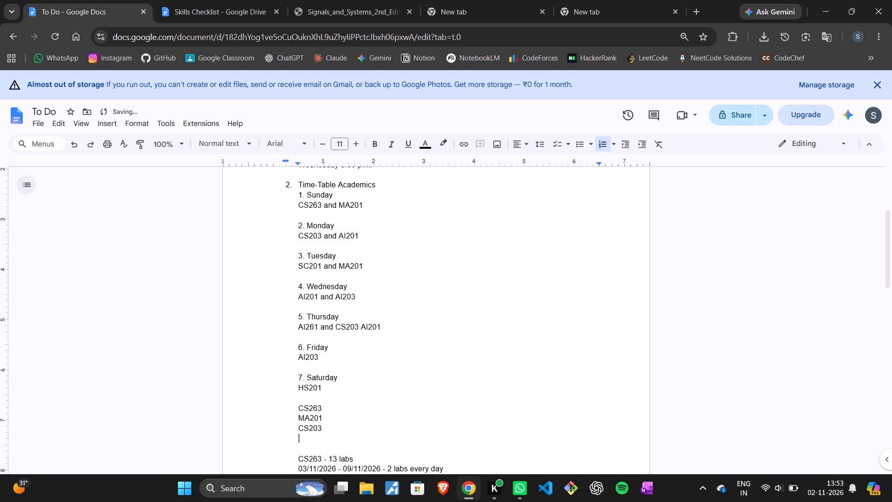
{"action": "type", "text": "AI201"}
{"action": "key", "text": "shift+Return"}
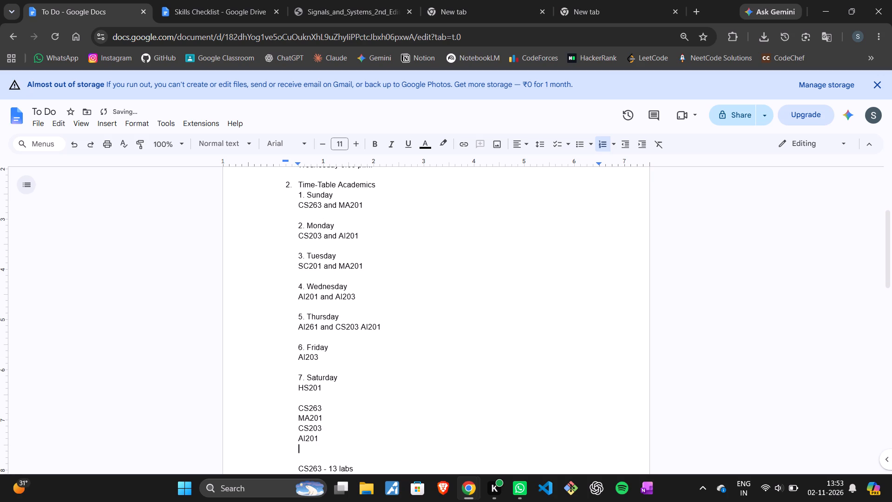
{"action": "type", "text": "SC201"}
{"action": "key", "text": "shift+Return"}
{"action": "type", "text": "AI203"}
{"action": "key", "text": "shift+Return"}
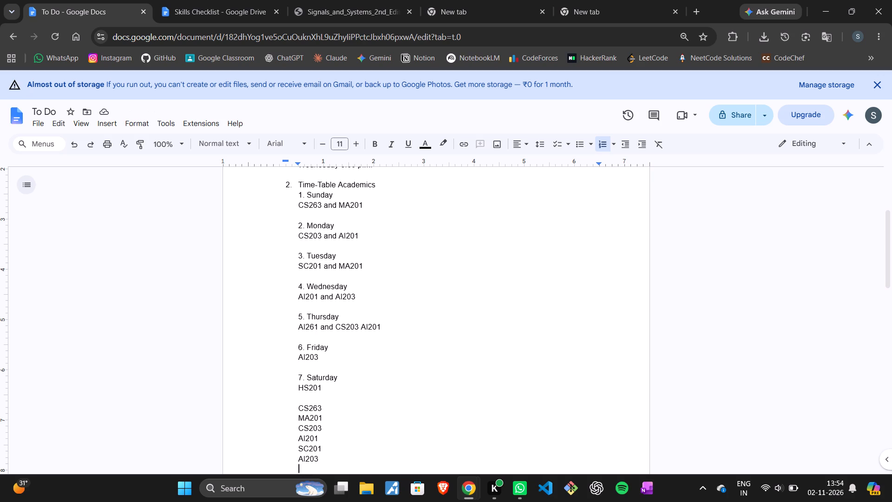
Remove AI201 from Thursday's timetable entry.
{"action": "left_click", "coordinate": [395, 327]}
{"action": "key", "text": "BackSpace"}
{"action": "key", "text": "BackSpace"}
{"action": "key", "text": "BackSpace"}
{"action": "key", "text": "BackSpace"}
{"action": "key", "text": "BackSpace"}
Complete the course list with AI261 and HS201 on separate lines after AI203.
{"action": "scroll", "coordinate": [408, 334], "scroll_direction": "down", "scroll_amount": 2}
{"action": "left_click", "coordinate": [304, 355]}
{"action": "type", "text": "AI2"}
{"action": "type", "text": "61"}
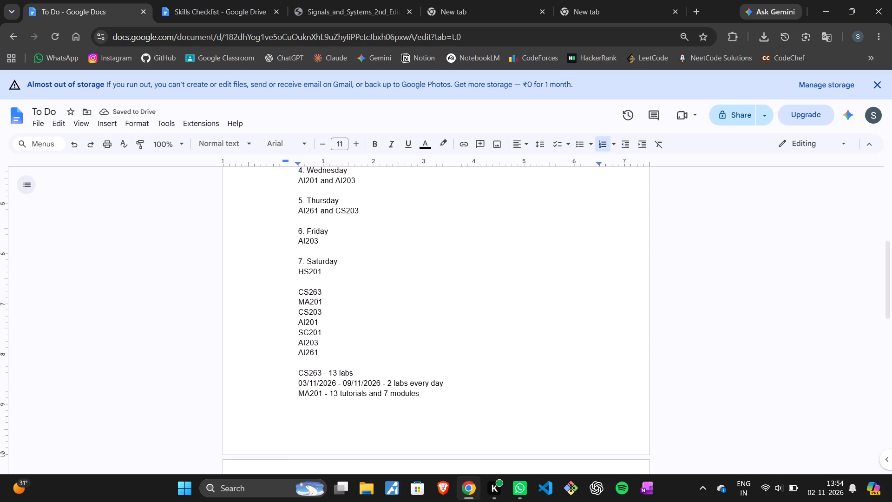
{"action": "key", "text": "shift+Return"}
{"action": "type", "text": "HS201"}
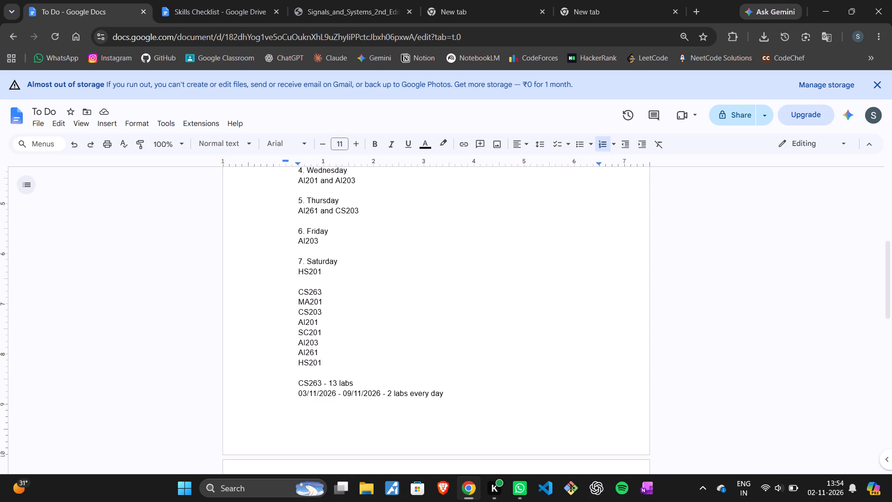
Mark CS263, AI261 and HS201 in the new course list with "- done".
{"action": "scroll", "coordinate": [327, 359], "scroll_direction": "down", "scroll_amount": 1}
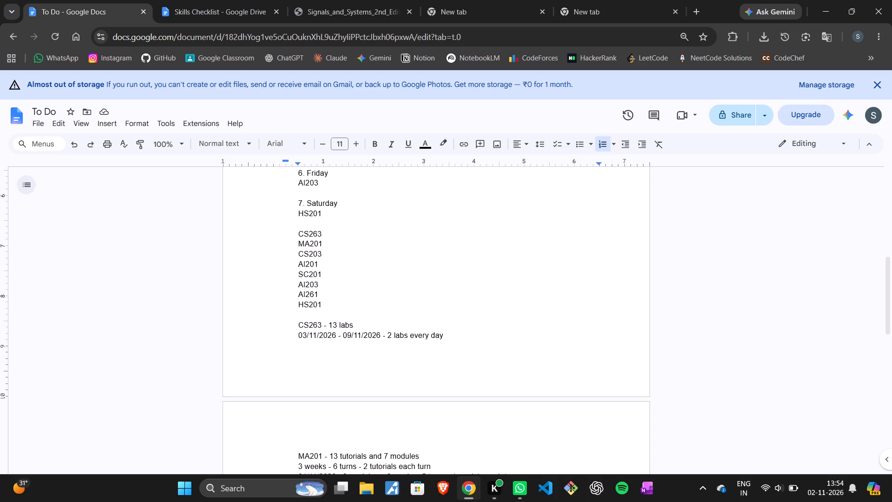
{"action": "left_click", "coordinate": [331, 234]}
{"action": "key", "text": "space"}
{"action": "type", "text": "- done"}
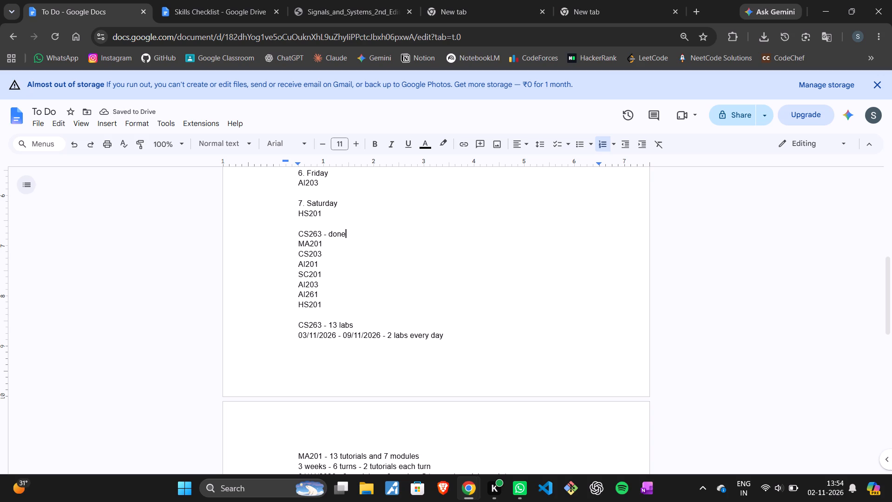
{"action": "left_click", "coordinate": [332, 291]}
{"action": "key", "text": "space"}
{"action": "type", "text": "- done"}
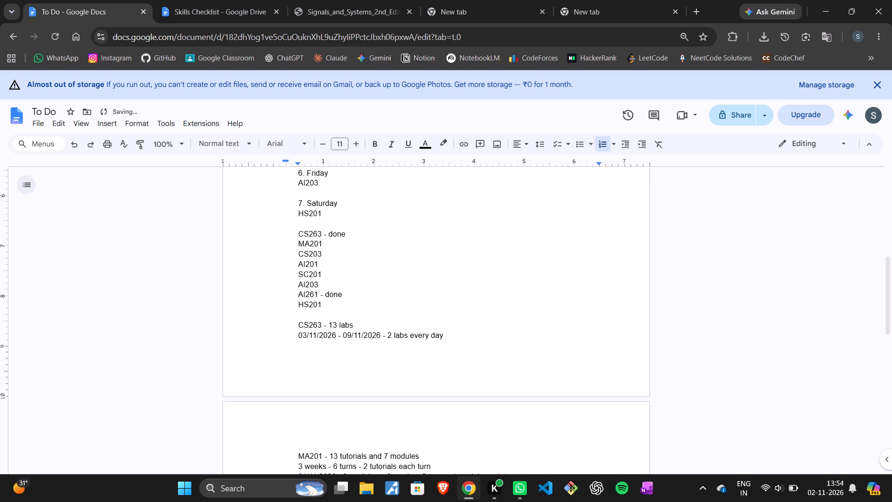
{"action": "left_click", "coordinate": [334, 303]}
{"action": "key", "text": "space"}
{"action": "type", "text": "- d"}
{"action": "key", "text": "BackSpace"}
{"action": "type", "text": "done"}
Append "from 12:00 am to 1:00 am" to the "Research paper - daily little little" line under HS201.
{"action": "scroll", "coordinate": [333, 303], "scroll_direction": "down", "scroll_amount": 2}
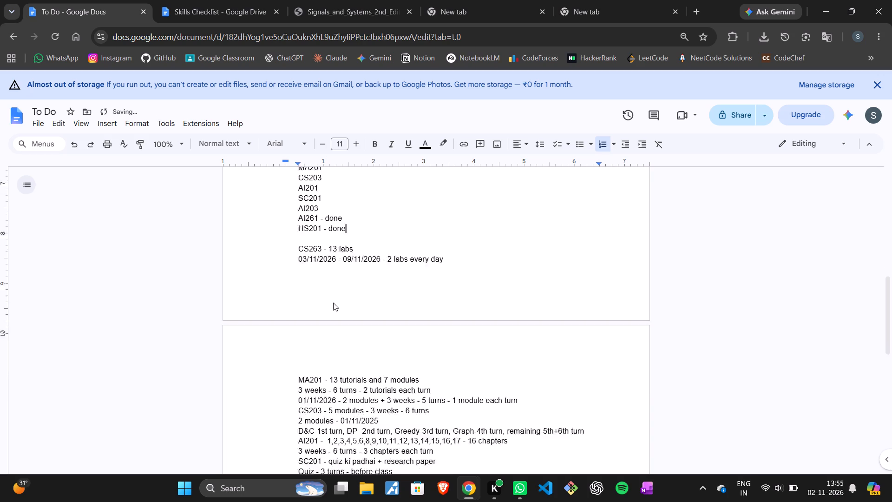
{"action": "scroll", "coordinate": [333, 303], "scroll_direction": "down", "scroll_amount": 2}
{"action": "left_click", "coordinate": [425, 386]}
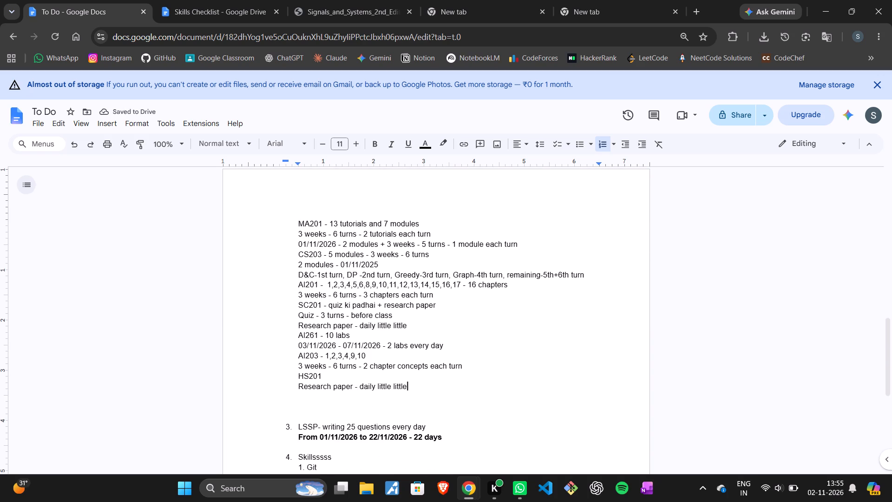
{"action": "key", "text": "space"}
{"action": "type", "text": "from"}
{"action": "key", "text": "space"}
{"action": "type", "text": "12"}
{"action": "type", "text": ":00 am to 1 :"}
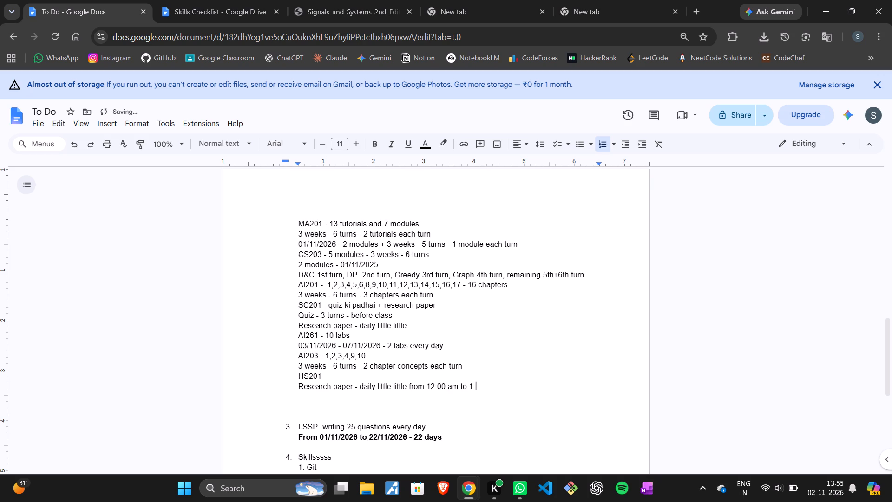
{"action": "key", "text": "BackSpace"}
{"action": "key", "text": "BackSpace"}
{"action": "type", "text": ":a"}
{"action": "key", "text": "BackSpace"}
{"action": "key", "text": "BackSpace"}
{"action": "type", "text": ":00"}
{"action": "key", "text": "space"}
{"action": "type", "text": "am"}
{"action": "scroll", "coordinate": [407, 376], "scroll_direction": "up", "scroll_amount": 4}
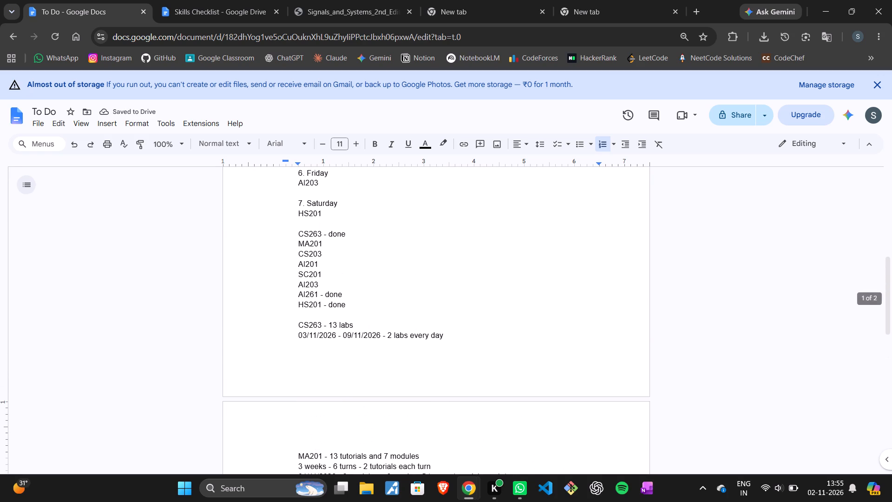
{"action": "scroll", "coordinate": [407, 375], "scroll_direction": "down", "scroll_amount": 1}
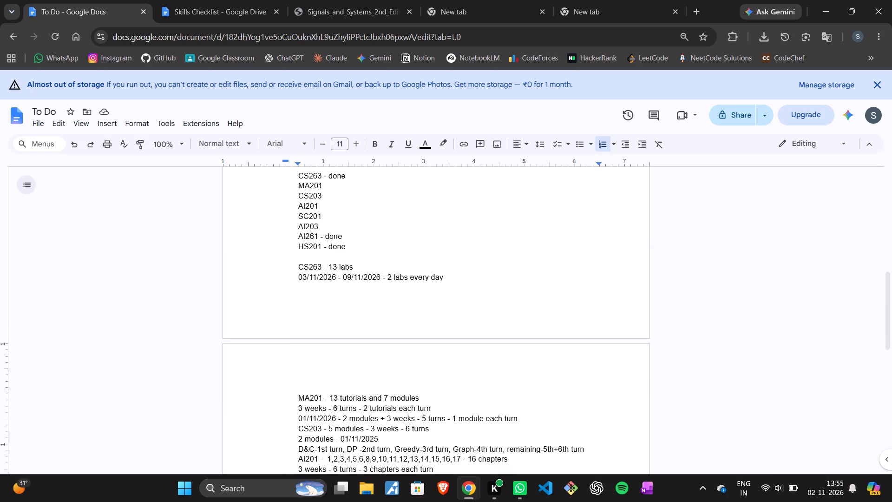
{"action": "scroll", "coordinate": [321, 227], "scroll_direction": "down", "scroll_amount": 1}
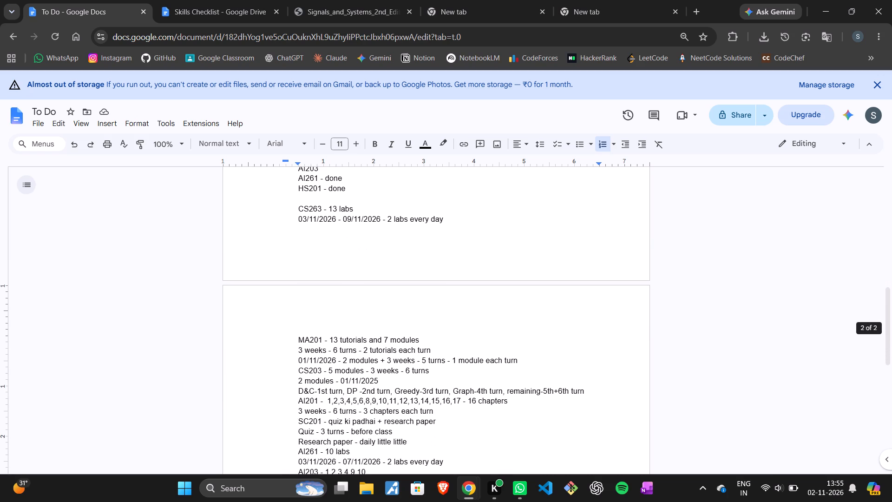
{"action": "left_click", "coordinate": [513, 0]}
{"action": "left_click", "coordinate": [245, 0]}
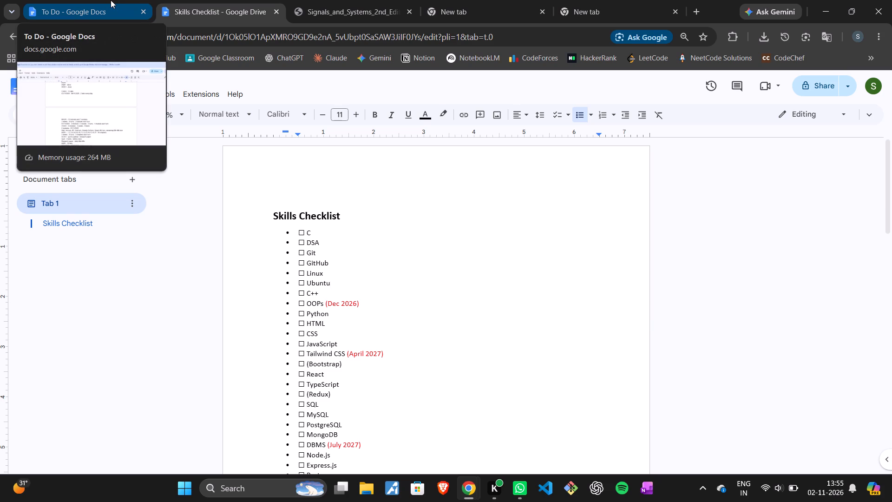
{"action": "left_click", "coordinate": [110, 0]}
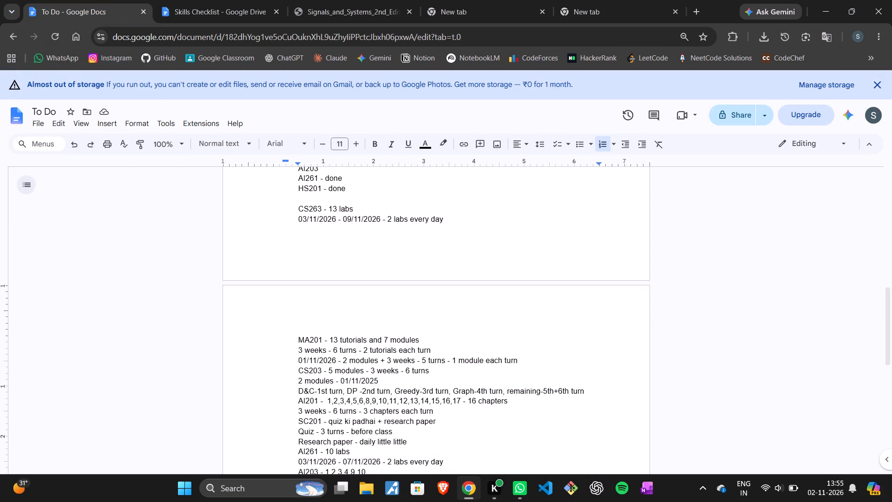
Open WhatsApp in the first blank browser tab.
{"action": "left_click", "coordinate": [512, 0]}
{"action": "left_click", "coordinate": [85, 51]}
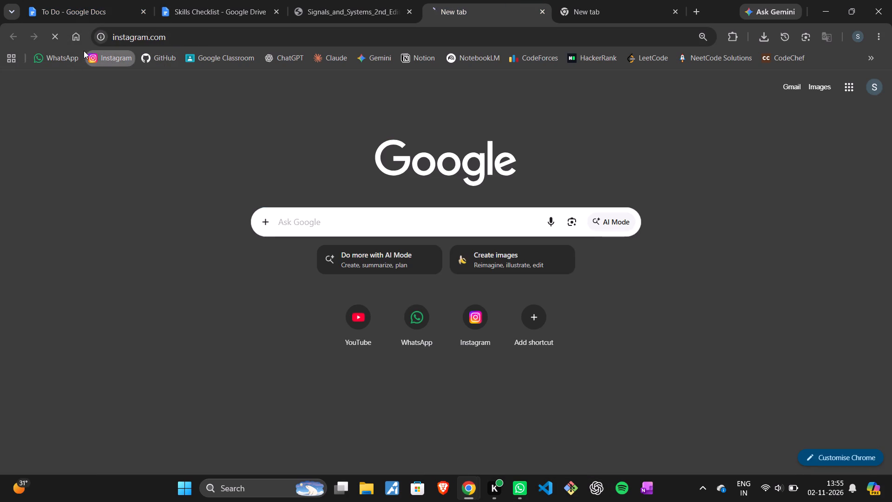
{"action": "left_click", "coordinate": [71, 53]}
Return to the To Do document and review the DSA plan, weekly academic timetable, course list with study plans, LSSP and skills schedules.
{"action": "left_click", "coordinate": [78, 2]}
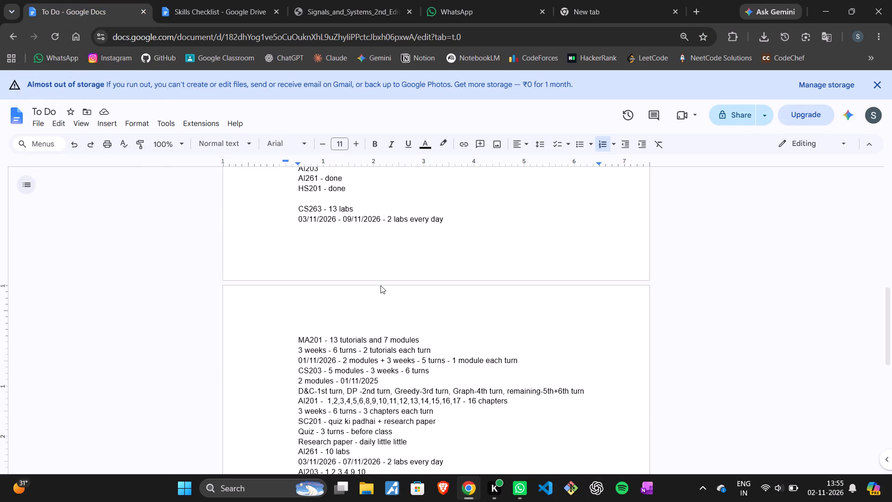
{"action": "scroll", "coordinate": [380, 285], "scroll_direction": "down", "scroll_amount": 1}
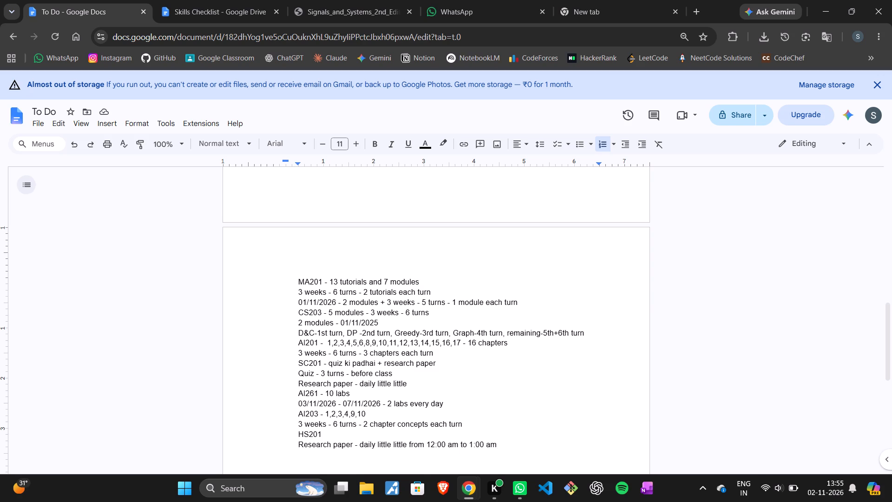
{"action": "scroll", "coordinate": [381, 283], "scroll_direction": "up", "scroll_amount": 1}
{"action": "scroll", "coordinate": [381, 283], "scroll_direction": "down", "scroll_amount": 1}
{"action": "scroll", "coordinate": [381, 283], "scroll_direction": "up", "scroll_amount": 1}
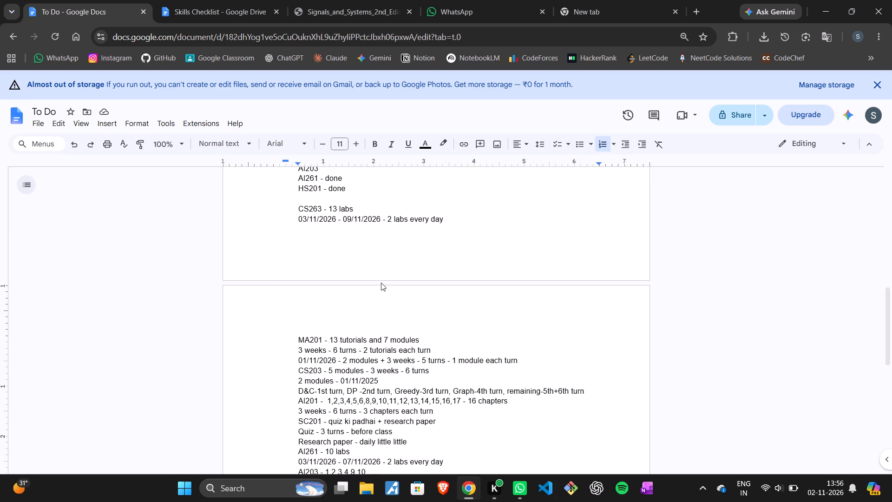
{"action": "scroll", "coordinate": [381, 283], "scroll_direction": "up", "scroll_amount": 1}
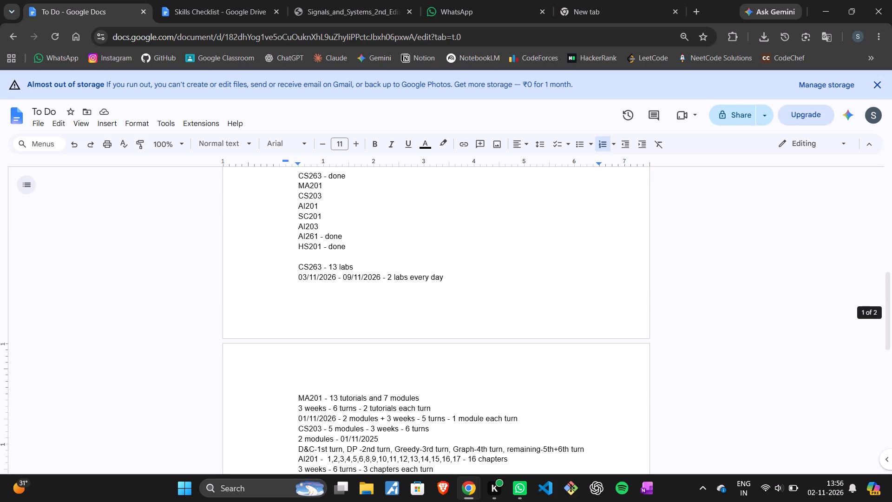
{"action": "scroll", "coordinate": [381, 283], "scroll_direction": "up", "scroll_amount": 7}
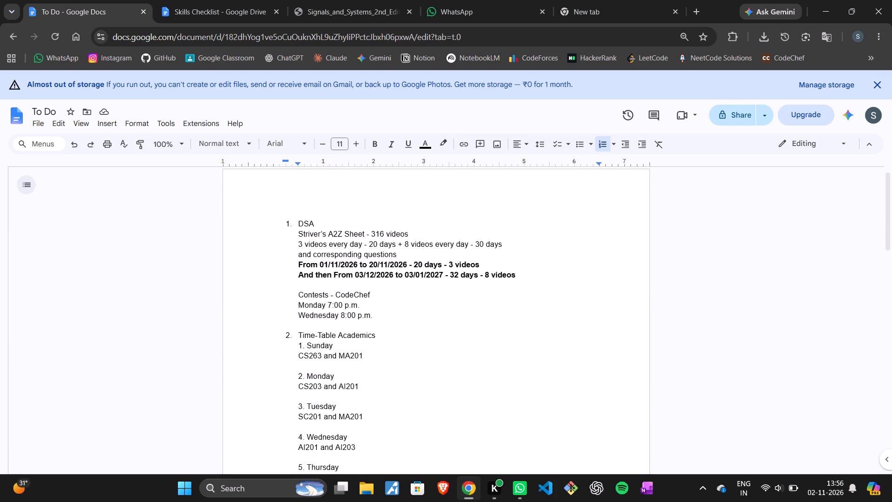
{"action": "scroll", "coordinate": [381, 283], "scroll_direction": "down", "scroll_amount": 8}
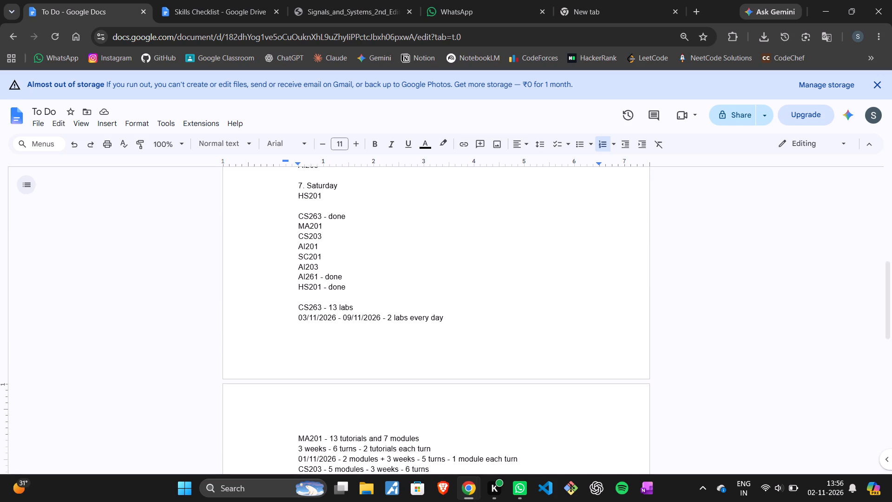
{"action": "scroll", "coordinate": [381, 283], "scroll_direction": "down", "scroll_amount": 11}
{"action": "scroll", "coordinate": [381, 283], "scroll_direction": "up", "scroll_amount": 1}
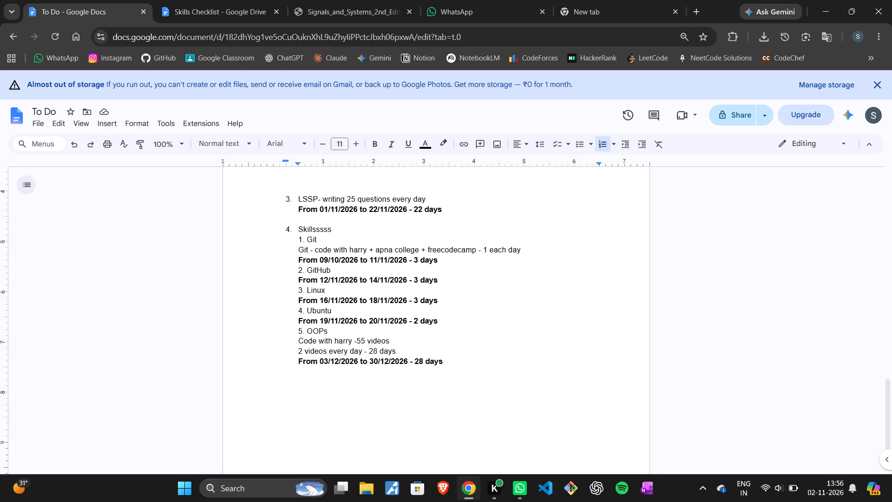
{"action": "scroll", "coordinate": [381, 283], "scroll_direction": "up", "scroll_amount": 4}
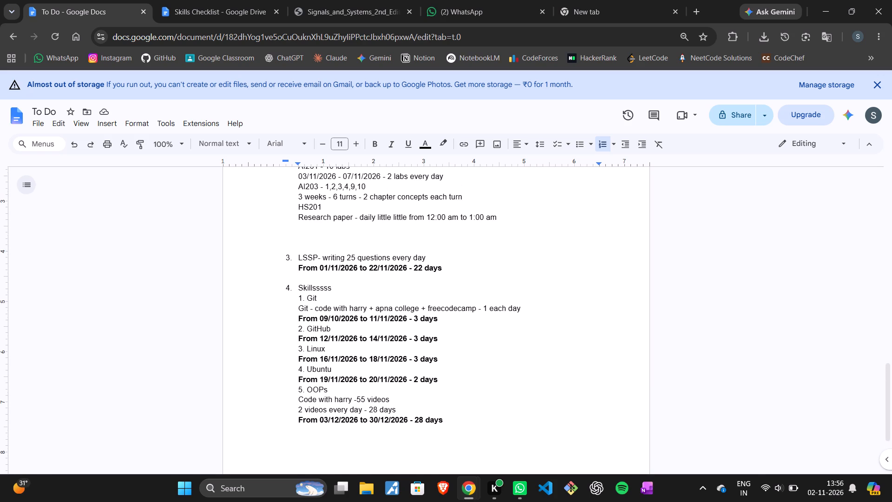
{"action": "scroll", "coordinate": [381, 283], "scroll_direction": "up", "scroll_amount": 9}
{"action": "scroll", "coordinate": [381, 283], "scroll_direction": "down", "scroll_amount": 2}
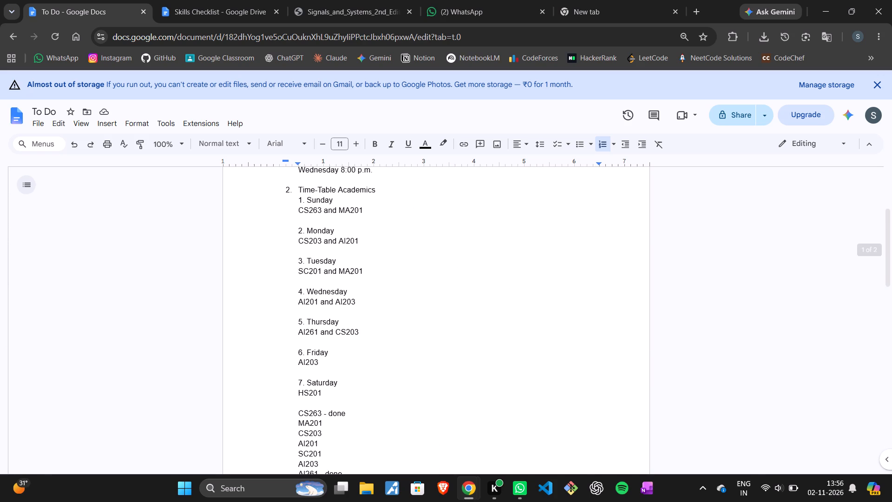
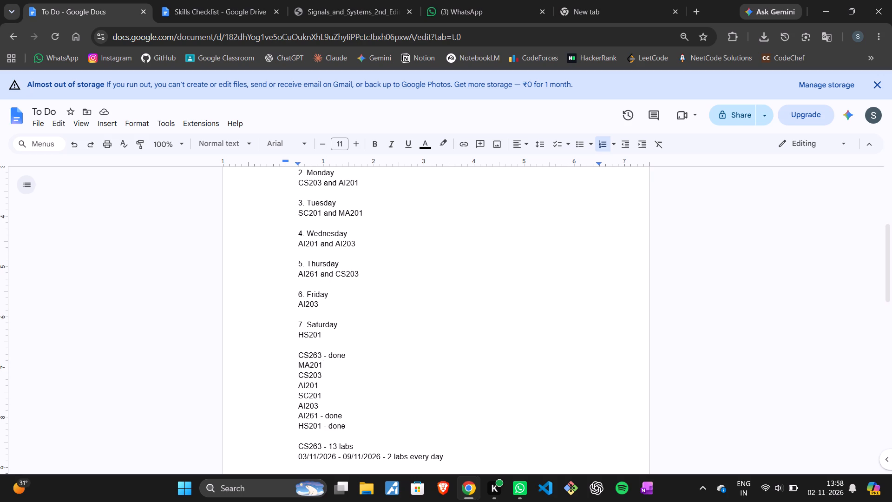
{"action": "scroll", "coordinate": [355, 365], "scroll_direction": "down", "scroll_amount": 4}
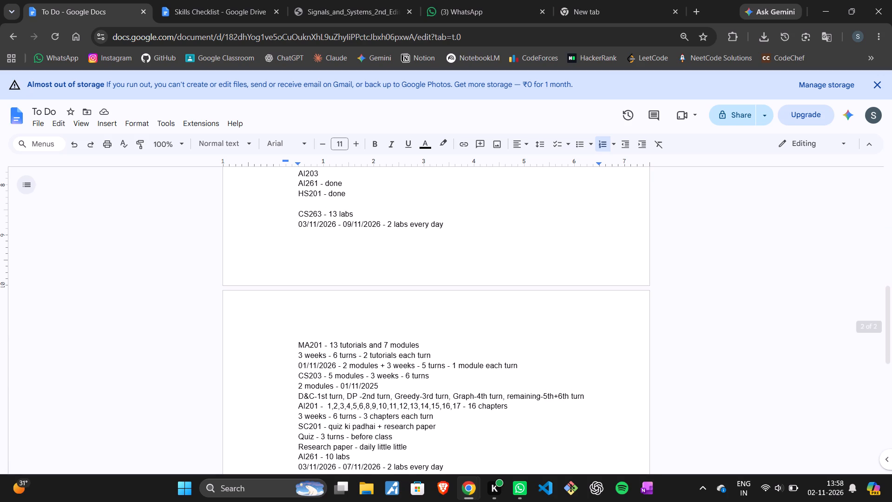
Replace "turns" with "Saturday Sundays" in the "3 weeks - 6 turns" line under MA201, checking the November calendar for the dates.
{"action": "scroll", "coordinate": [356, 366], "scroll_direction": "up", "scroll_amount": 1}
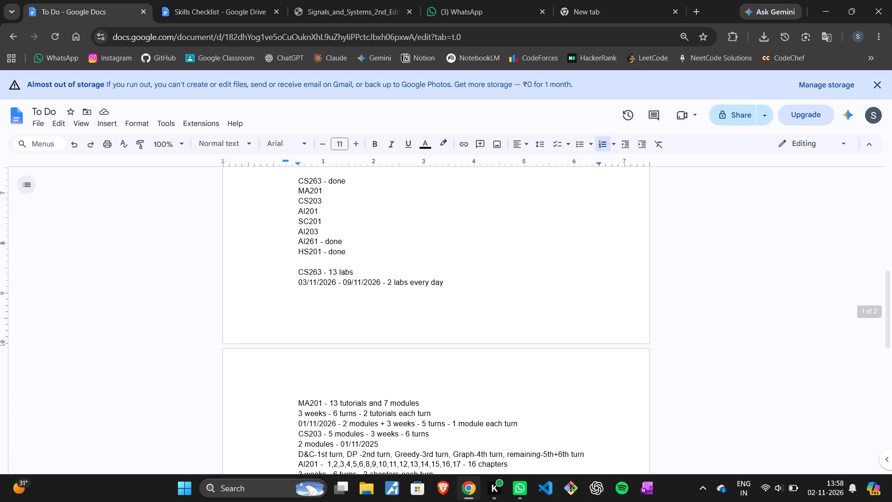
{"action": "left_click", "coordinate": [336, 402]}
{"action": "key", "text": "Right"}
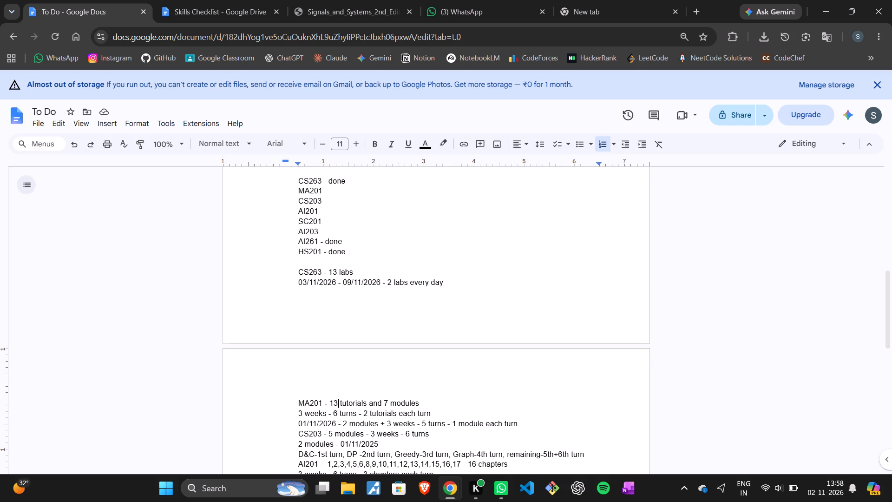
{"action": "left_click", "coordinate": [436, 414]}
{"action": "scroll", "coordinate": [414, 387], "scroll_direction": "down", "scroll_amount": 1}
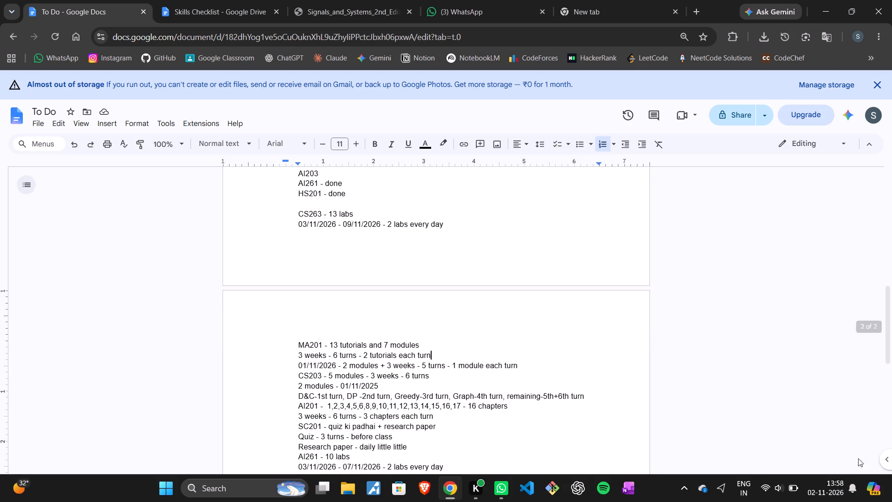
{"action": "left_click", "coordinate": [826, 480]}
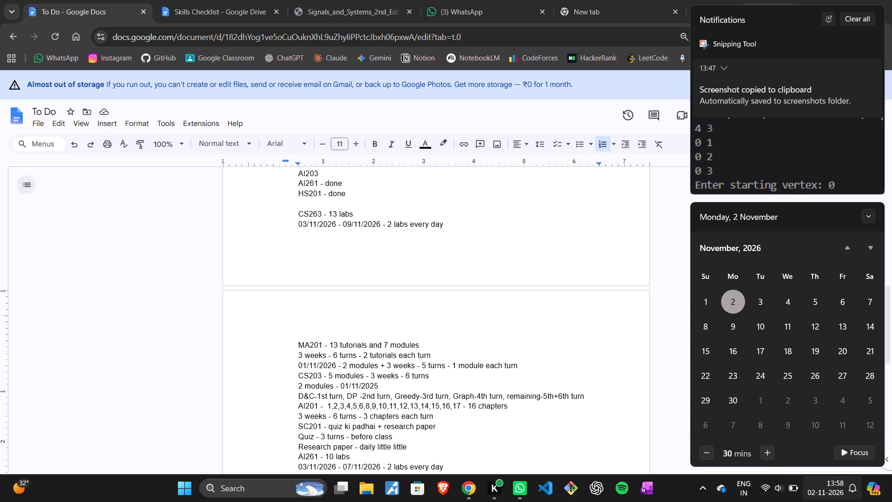
{"action": "left_click", "coordinate": [509, 332]}
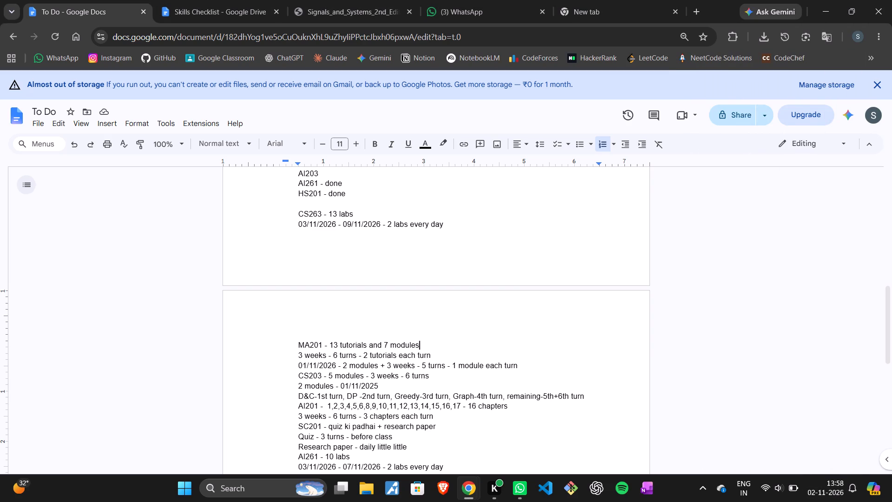
{"action": "left_click", "coordinate": [354, 357]}
{"action": "key", "text": "Right"}
{"action": "key", "text": "BackSpace"}
{"action": "key", "text": "BackSpace"}
{"action": "key", "text": "BackSpace"}
{"action": "key", "text": "BackSpace"}
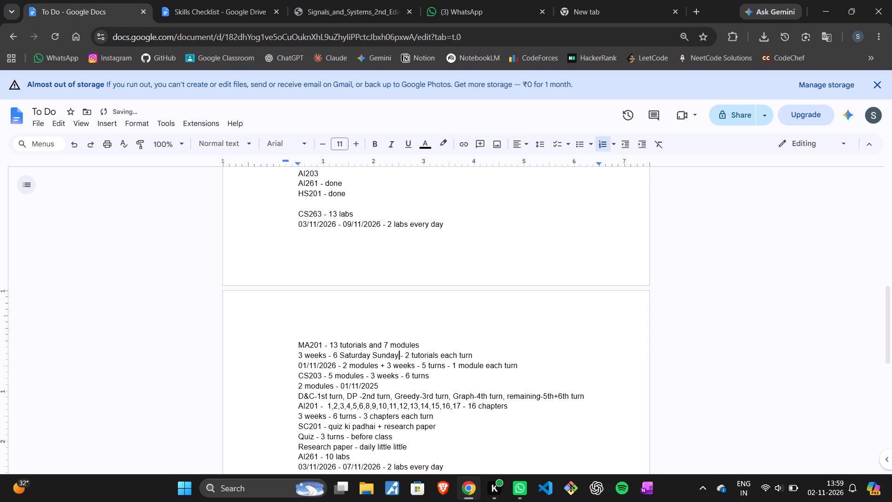
Change the end of the same MA201 line to read "2 tutorials each Saturday and Sunday", consulting the calendar again.
{"action": "key", "text": "Right"}
{"action": "key", "text": "Right"}
{"action": "key", "text": "Right"}
{"action": "key", "text": "Right"}
{"action": "key", "text": "Right"}
{"action": "key", "text": "Right"}
{"action": "key", "text": "Right"}
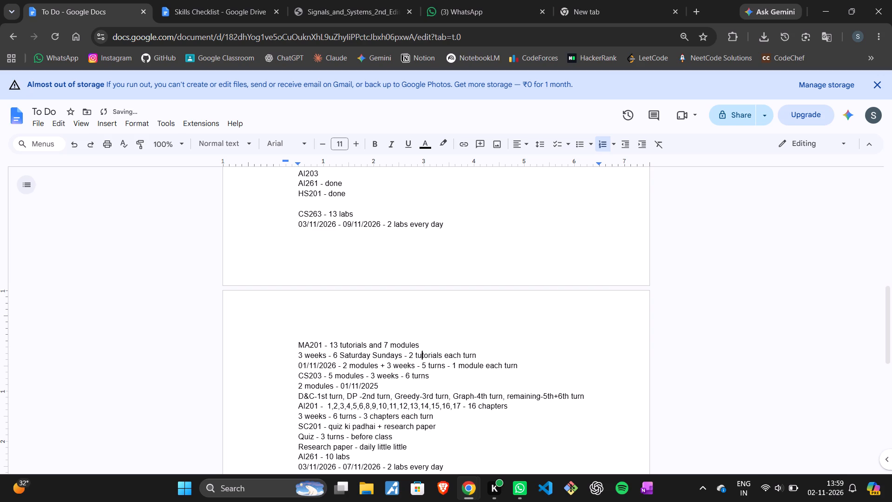
{"action": "key", "text": "Right"}
{"action": "key", "text": "Right"}
{"action": "key", "text": "Right"}
{"action": "key", "text": "Right"}
{"action": "key", "text": "Right"}
{"action": "left_click", "coordinate": [824, 469]}
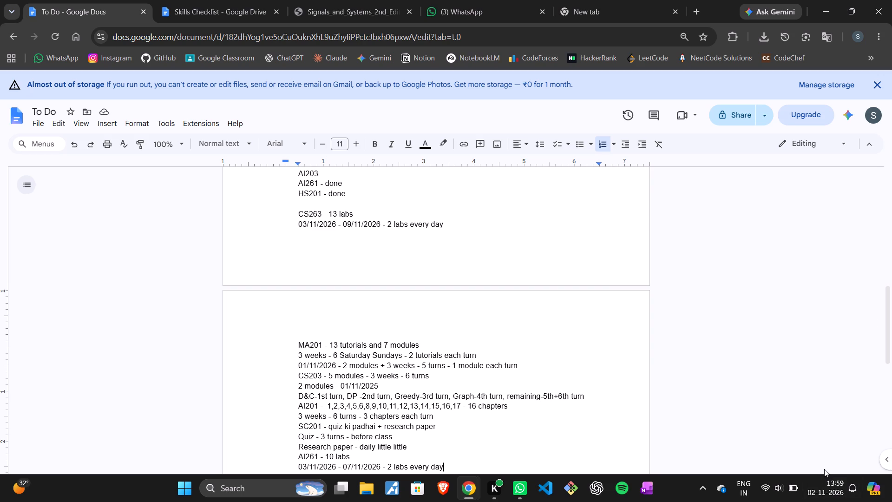
{"action": "left_click", "coordinate": [831, 477]}
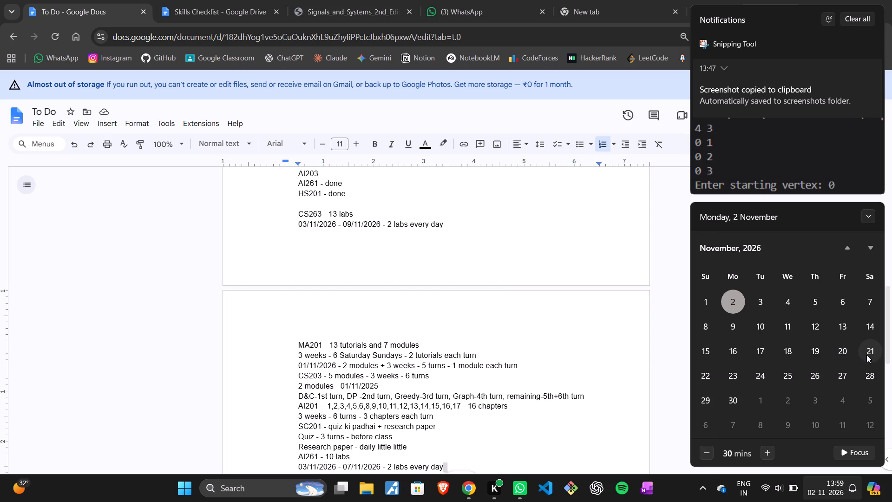
{"action": "left_click", "coordinate": [597, 326]}
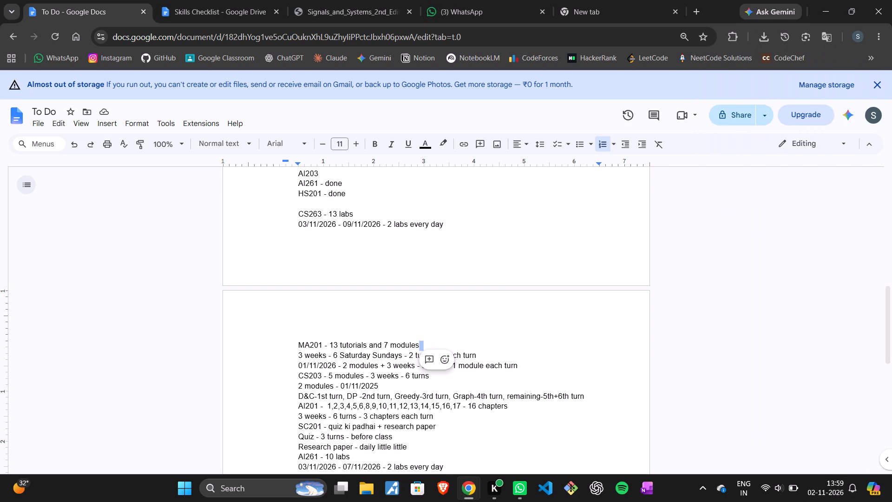
{"action": "left_click", "coordinate": [562, 346]}
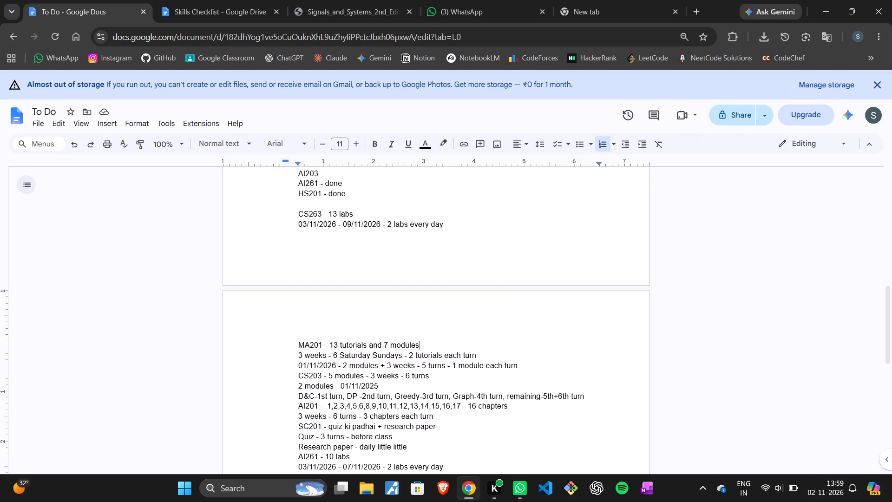
{"action": "left_click", "coordinate": [481, 357]}
{"action": "key", "text": "BackSpace"}
{"action": "key", "text": "BackSpace"}
{"action": "key", "text": "BackSpace"}
{"action": "key", "text": "BackSpace"}
{"action": "key", "text": "BackSpace"}
{"action": "key", "text": "space"}
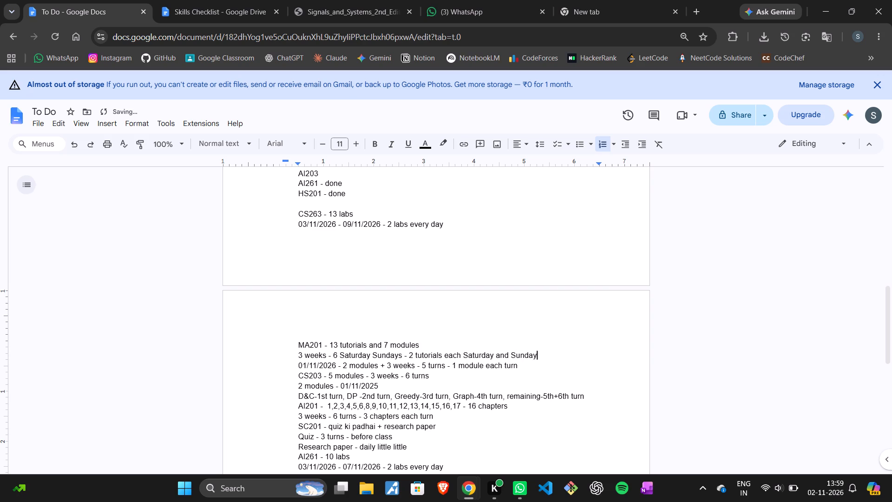
{"action": "scroll", "coordinate": [458, 311], "scroll_direction": "down", "scroll_amount": 1}
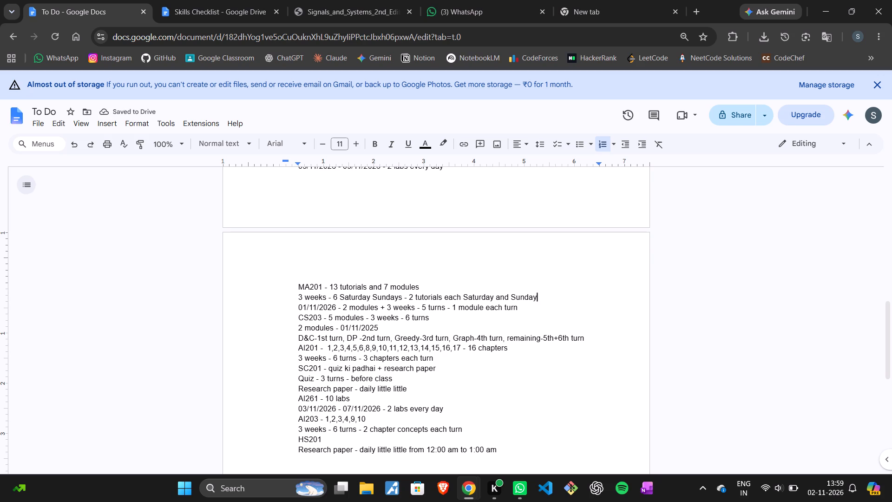
Check the November 2026 calendar for the study plan dates and return to the To Do document.
{"action": "left_click", "coordinate": [821, 486]}
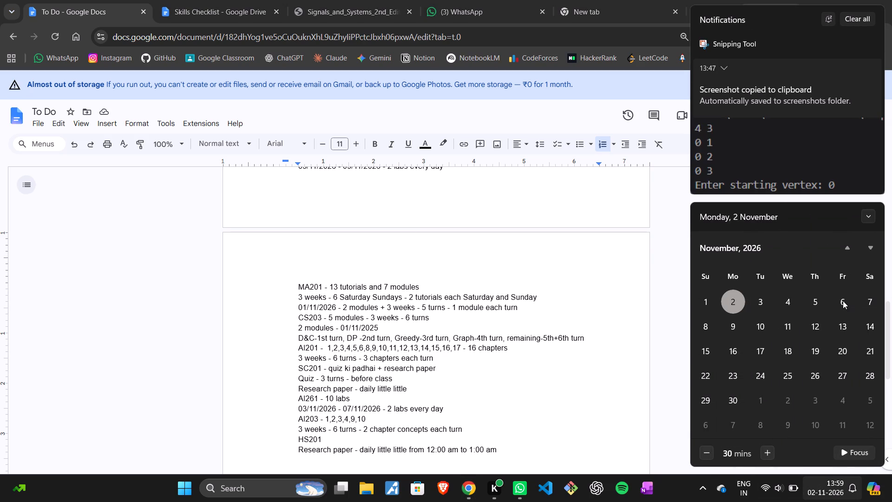
{"action": "left_click", "coordinate": [583, 279]}
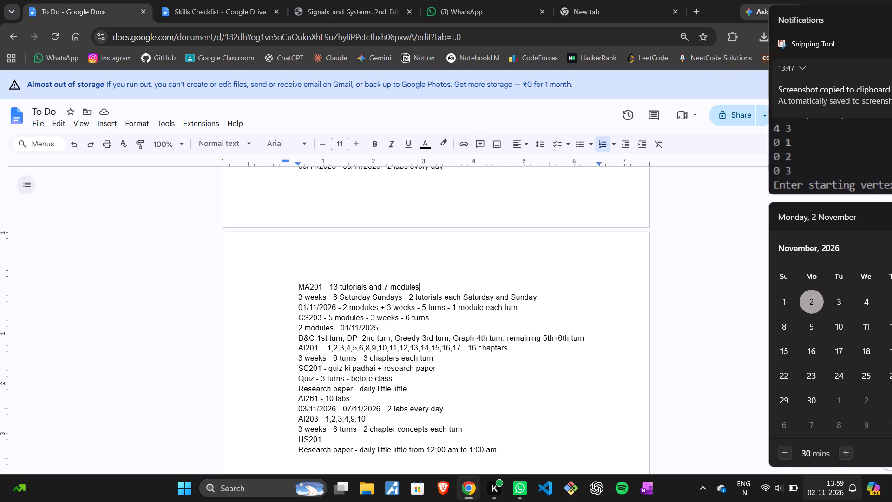
Close the WhatsApp browser tab and bring up a blank new tab in its place.
{"action": "left_click", "coordinate": [545, 16]}
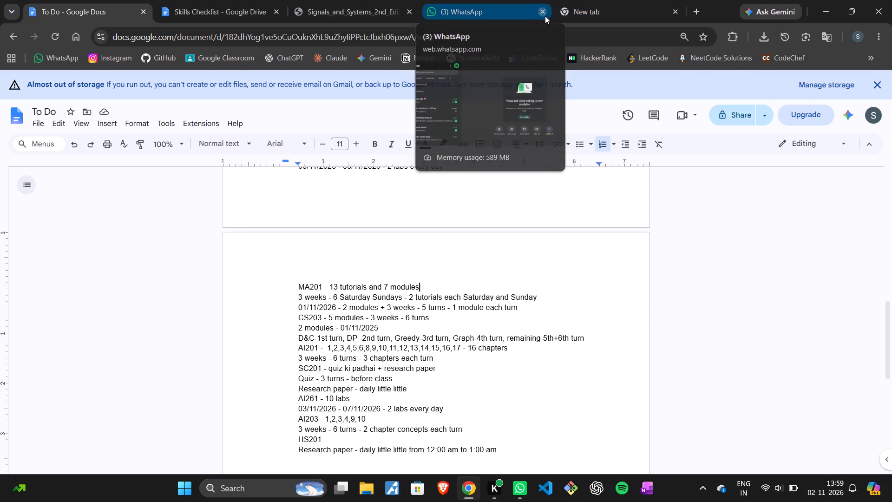
{"action": "left_click", "coordinate": [562, 10]}
{"action": "left_click", "coordinate": [504, 0]}
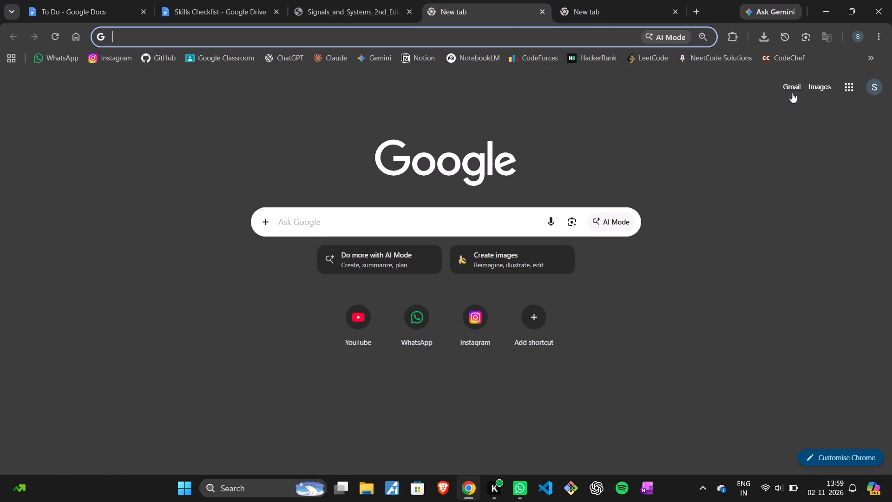
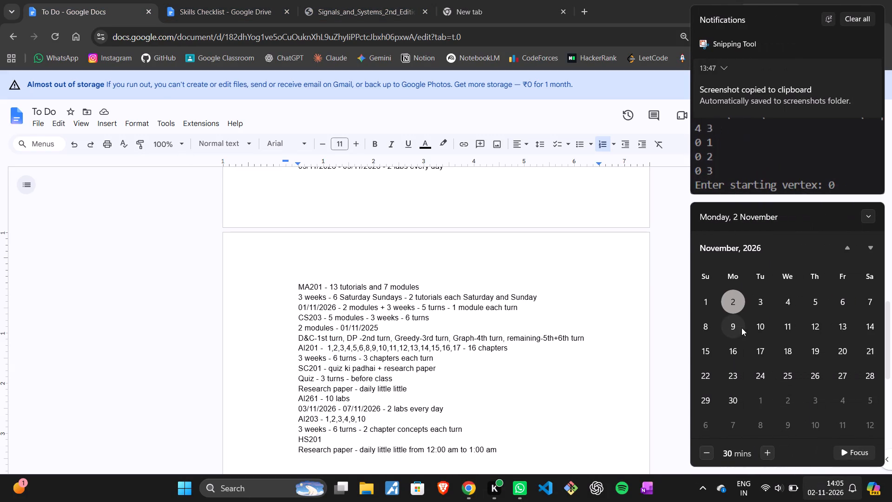
Dismiss the Snipping Tool screenshot notification and the q3_contiguous_allocation file notification, and return to the document.
{"action": "left_click", "coordinate": [757, 304]}
{"action": "left_click", "coordinate": [867, 64]}
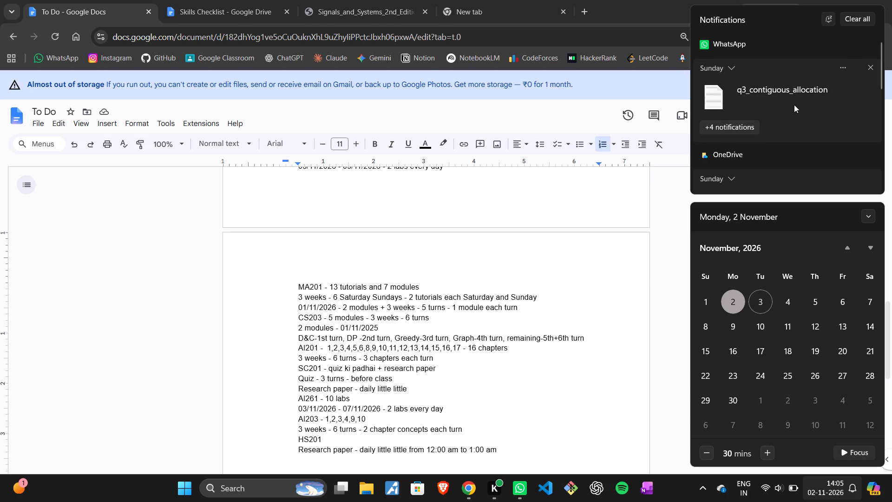
{"action": "left_click", "coordinate": [871, 70]}
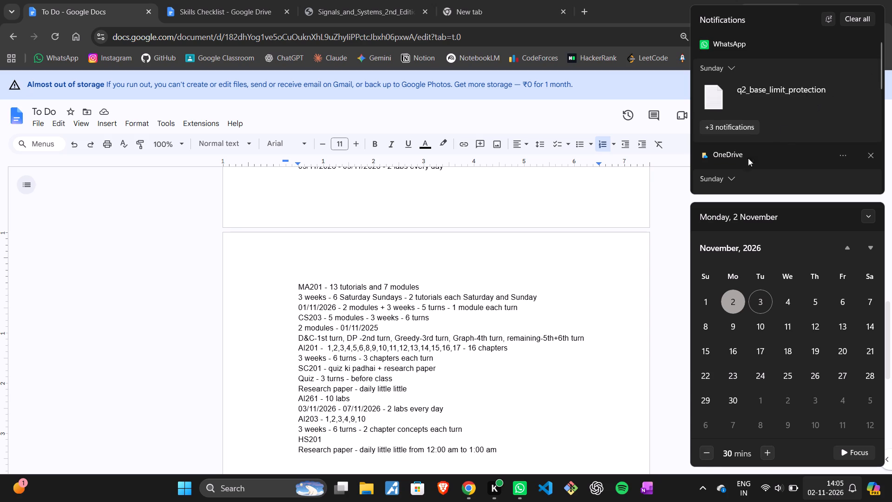
{"action": "left_click", "coordinate": [538, 240]}
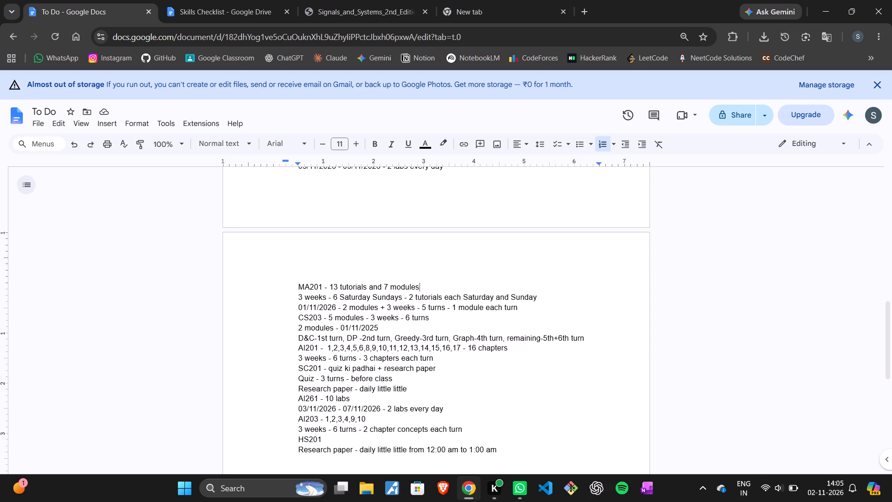
Replace the "3 weeks - 6 turns - 2 chapter concepts each turn" line under AI203 with "03/11/2026 - 07/11/2026 - ", consulting the November calendar.
{"action": "left_click_drag", "start_coordinate": [465, 426], "coordinate": [293, 432]}
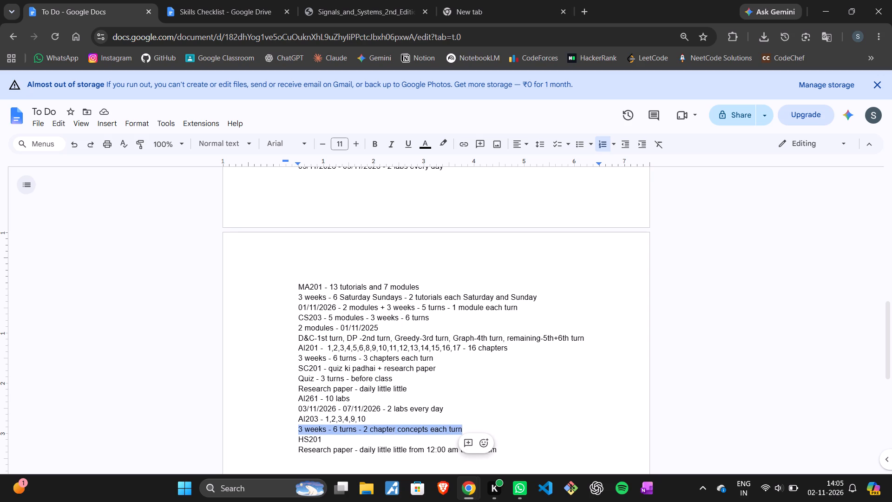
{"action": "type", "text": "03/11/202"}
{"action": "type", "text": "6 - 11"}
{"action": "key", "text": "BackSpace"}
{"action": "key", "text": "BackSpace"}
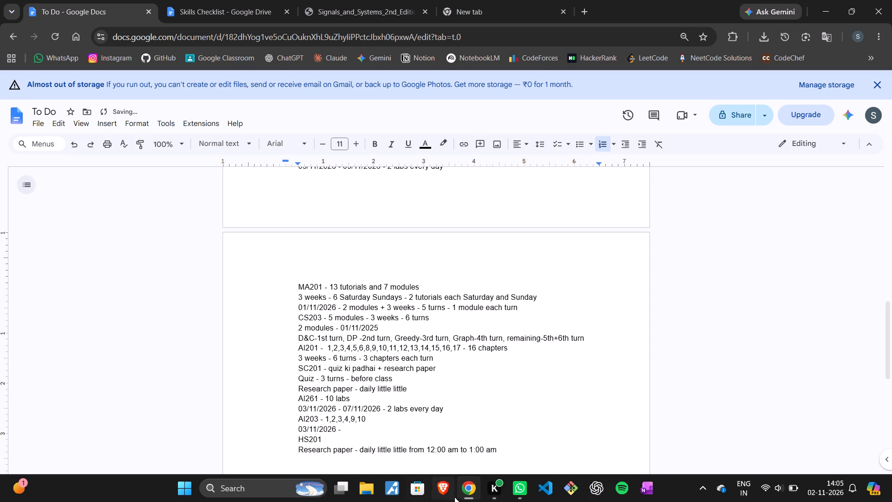
{"action": "left_click", "coordinate": [813, 491]}
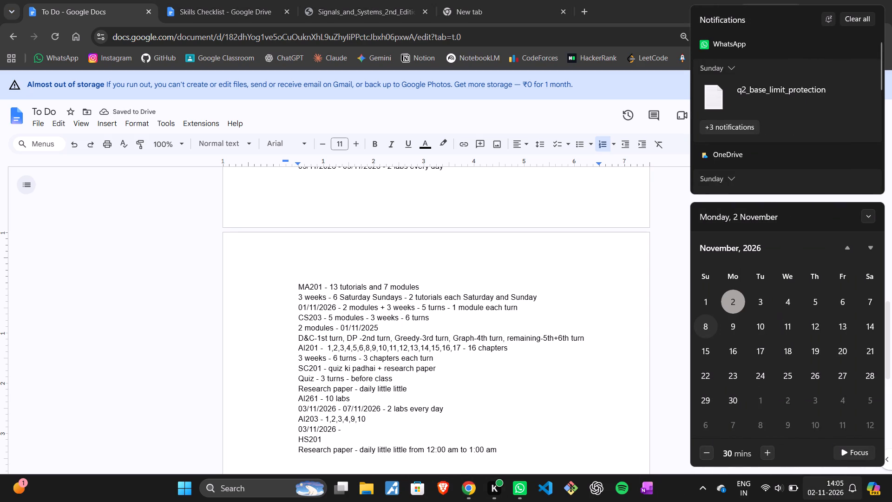
{"action": "left_click", "coordinate": [375, 432]}
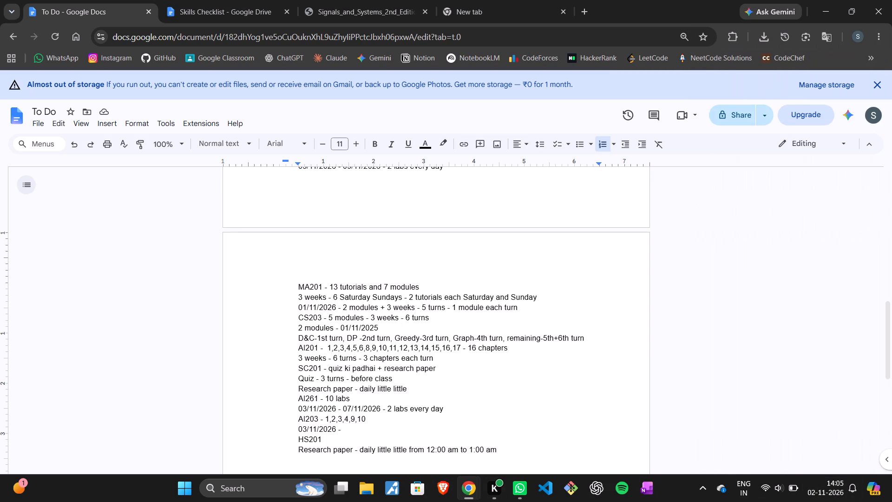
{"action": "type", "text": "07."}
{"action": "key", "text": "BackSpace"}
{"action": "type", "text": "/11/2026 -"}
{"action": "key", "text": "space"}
Replace the dash between the two dates in the AI203 line with "to" and return towards the line's end.
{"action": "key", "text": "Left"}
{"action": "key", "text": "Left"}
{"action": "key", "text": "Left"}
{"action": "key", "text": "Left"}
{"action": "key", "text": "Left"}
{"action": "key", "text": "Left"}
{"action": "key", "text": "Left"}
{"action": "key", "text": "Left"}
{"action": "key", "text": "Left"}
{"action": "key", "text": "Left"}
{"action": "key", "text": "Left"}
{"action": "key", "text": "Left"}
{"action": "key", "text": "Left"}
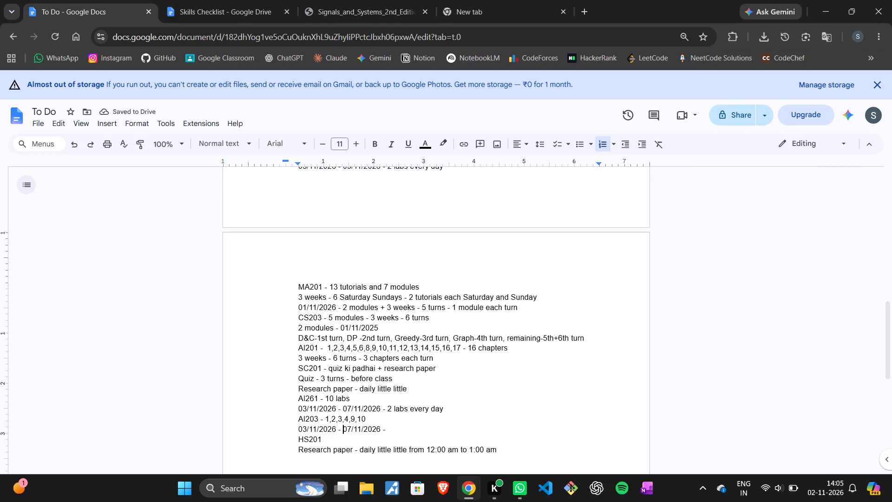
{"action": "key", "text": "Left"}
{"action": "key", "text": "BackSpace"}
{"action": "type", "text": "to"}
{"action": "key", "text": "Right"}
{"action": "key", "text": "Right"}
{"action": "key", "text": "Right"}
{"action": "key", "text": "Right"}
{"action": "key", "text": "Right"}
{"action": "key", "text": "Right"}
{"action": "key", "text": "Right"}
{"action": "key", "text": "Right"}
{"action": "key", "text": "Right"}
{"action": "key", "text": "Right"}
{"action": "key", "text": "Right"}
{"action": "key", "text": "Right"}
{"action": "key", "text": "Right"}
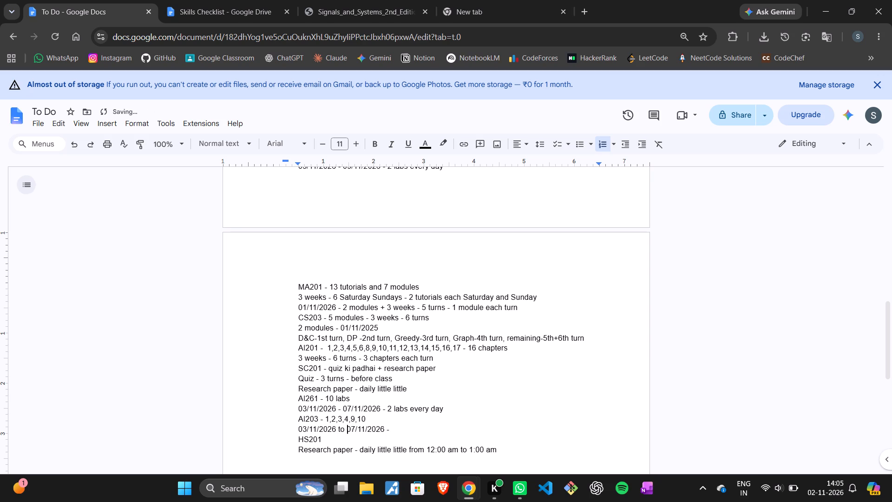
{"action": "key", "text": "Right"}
Complete the "03/11/2026 to 07/11/2026 - complete" line under AI203 by adding "AI203", and check its date range.
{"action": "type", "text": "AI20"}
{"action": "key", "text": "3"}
{"action": "left_click_drag", "start_coordinate": [384, 429], "coordinate": [379, 429]}
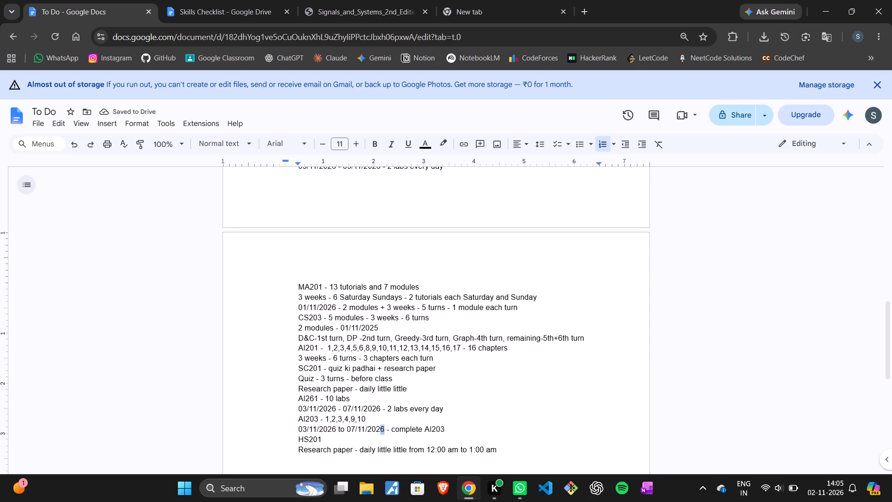
{"action": "left_click_drag", "start_coordinate": [379, 429], "coordinate": [289, 435]}
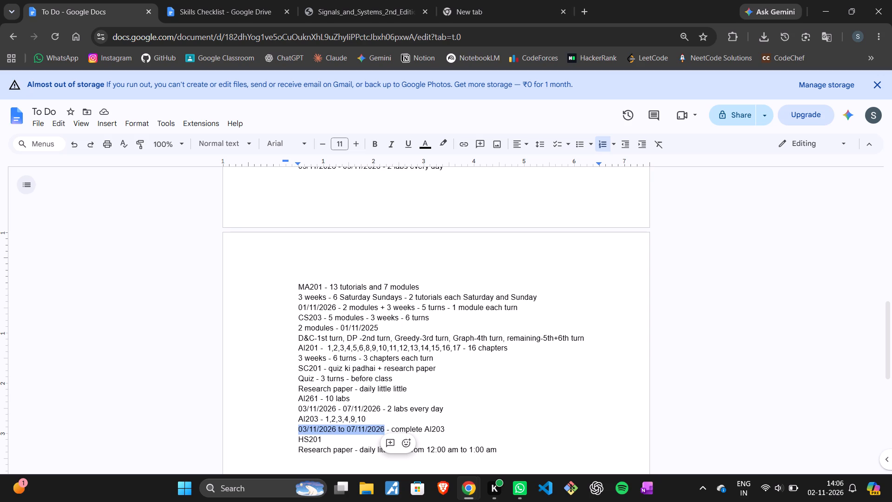
{"action": "left_click", "coordinate": [280, 323]}
Mark AI203 in the course checklist as "- done".
{"action": "scroll", "coordinate": [280, 323], "scroll_direction": "up", "scroll_amount": 3}
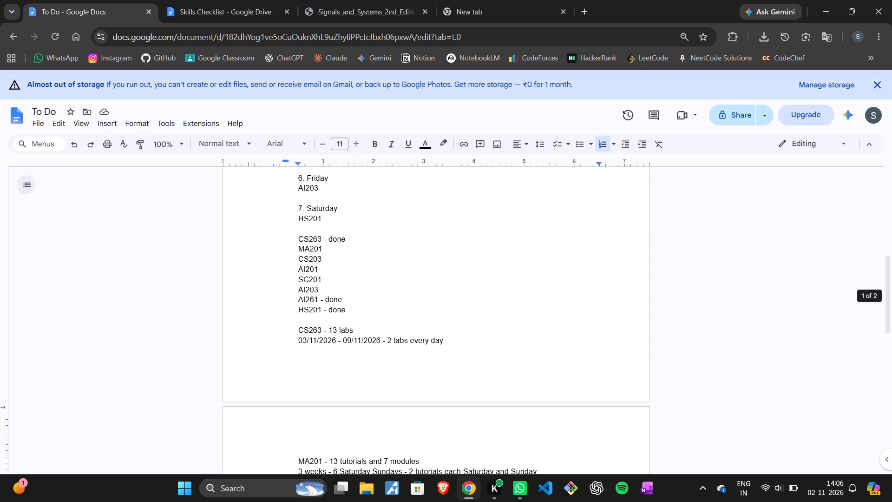
{"action": "left_click", "coordinate": [328, 291]}
{"action": "key", "text": "space"}
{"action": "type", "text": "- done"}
{"action": "scroll", "coordinate": [331, 293], "scroll_direction": "down", "scroll_amount": 3}
{"action": "scroll", "coordinate": [263, 406], "scroll_direction": "down", "scroll_amount": 3}
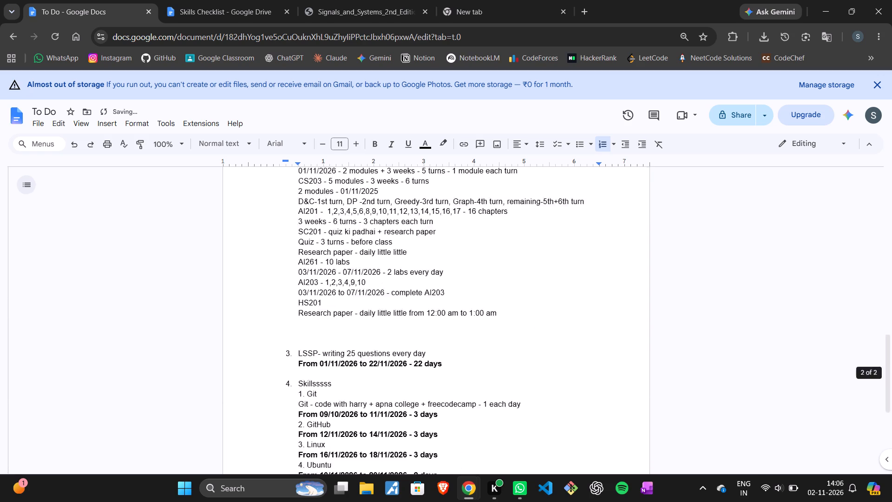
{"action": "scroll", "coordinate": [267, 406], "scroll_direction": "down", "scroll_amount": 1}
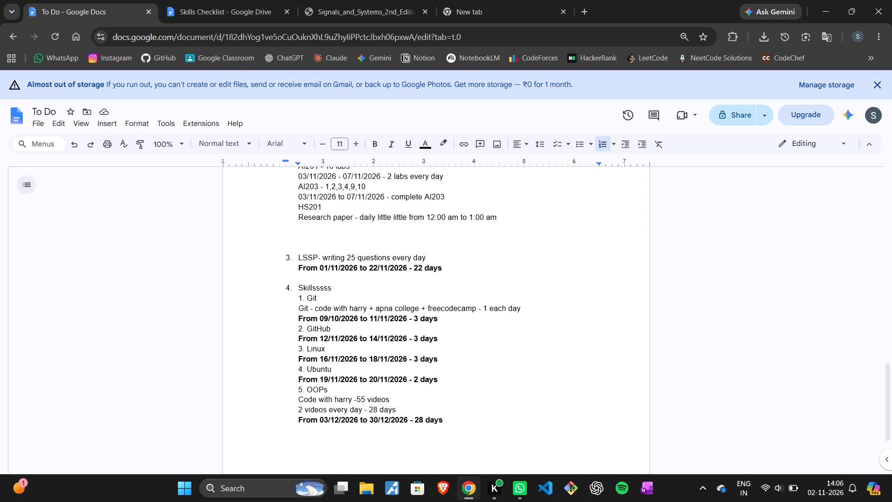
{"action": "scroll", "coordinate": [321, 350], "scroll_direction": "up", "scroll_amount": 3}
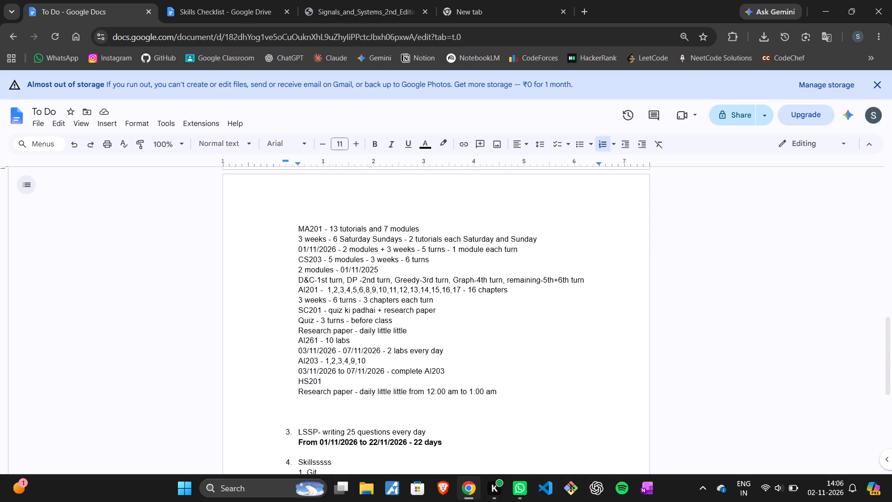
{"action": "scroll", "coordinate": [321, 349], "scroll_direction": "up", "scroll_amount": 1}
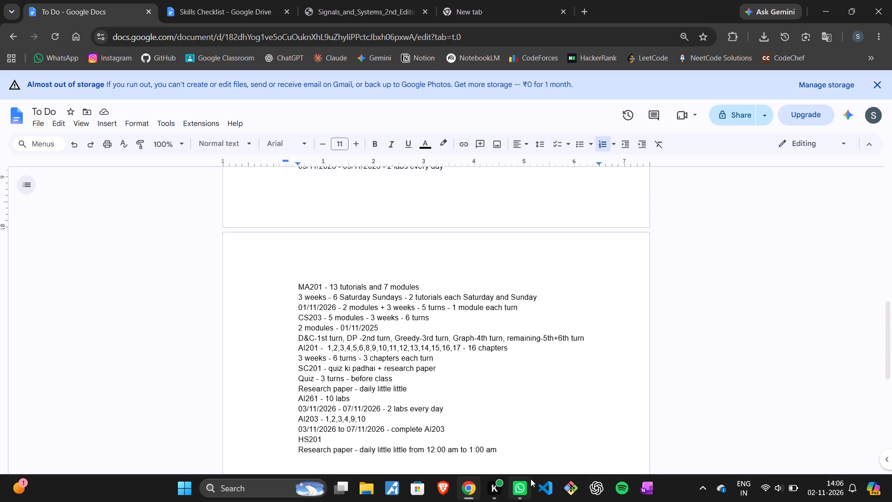
Open a new blank browser tab alongside the To Do document.
{"action": "left_click", "coordinate": [580, 9]}
{"action": "left_click", "coordinate": [493, 0]}
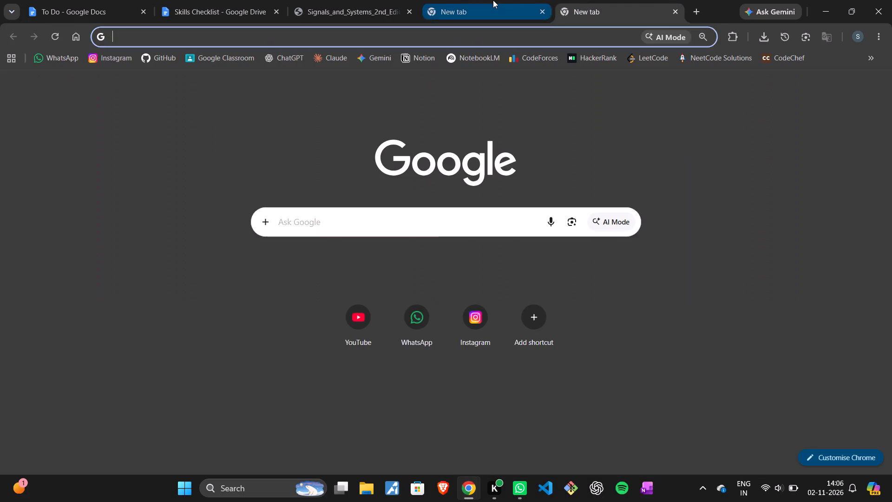
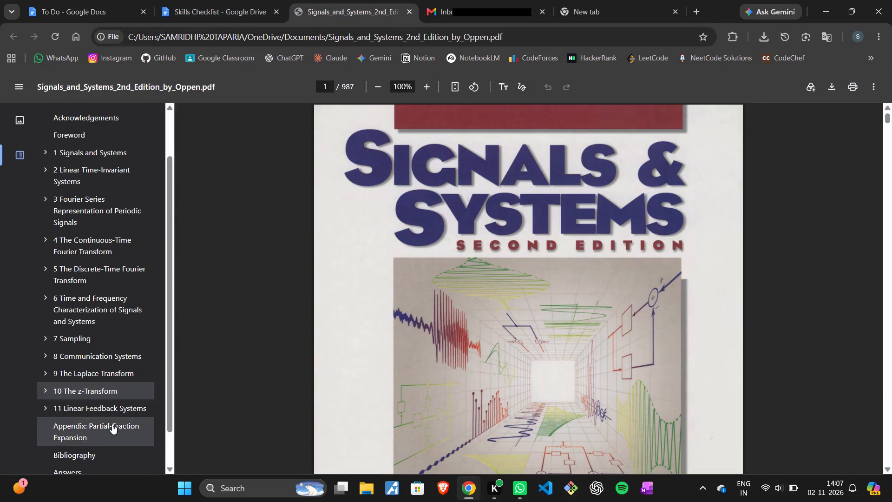
Go to chapter 8, Communication Systems, in the Signals and Systems PDF.
{"action": "left_click", "coordinate": [122, 359]}
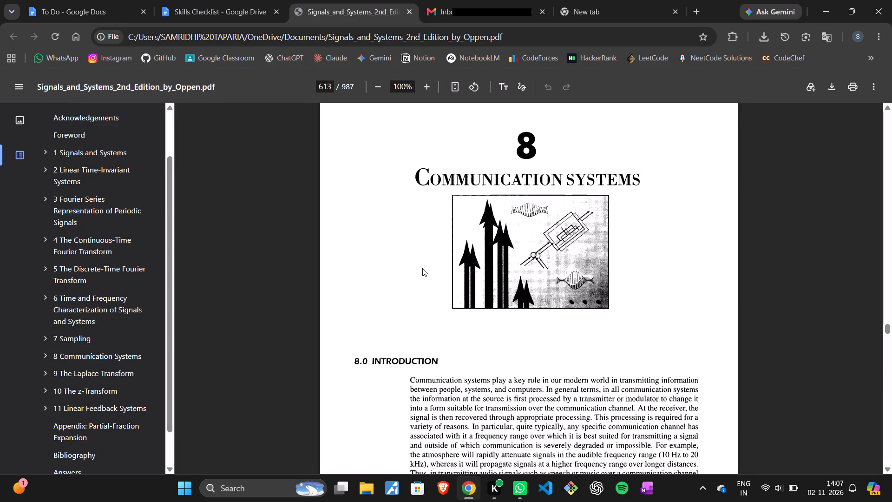
Move the blank tab ahead of the mail inbox tab, open another blank tab, and return to the moved one.
{"action": "left_click_drag", "start_coordinate": [576, 0], "coordinate": [483, 0]}
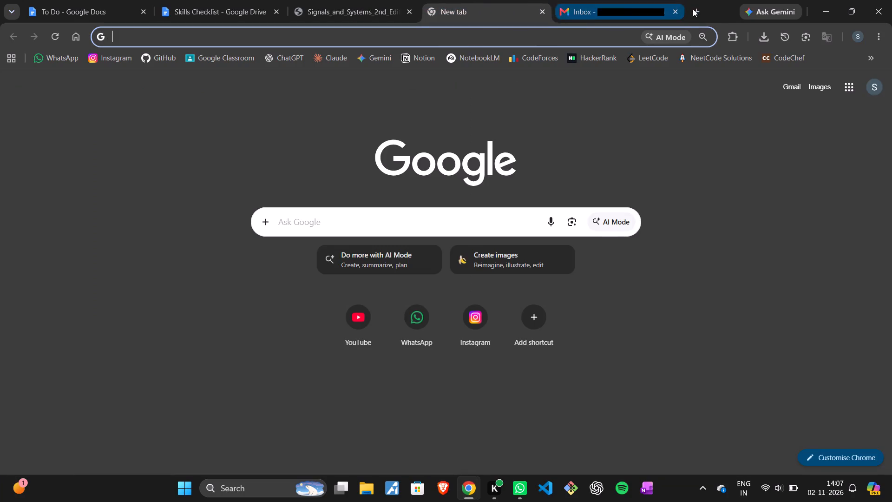
{"action": "left_click", "coordinate": [698, 10]}
{"action": "left_click", "coordinate": [375, 0]}
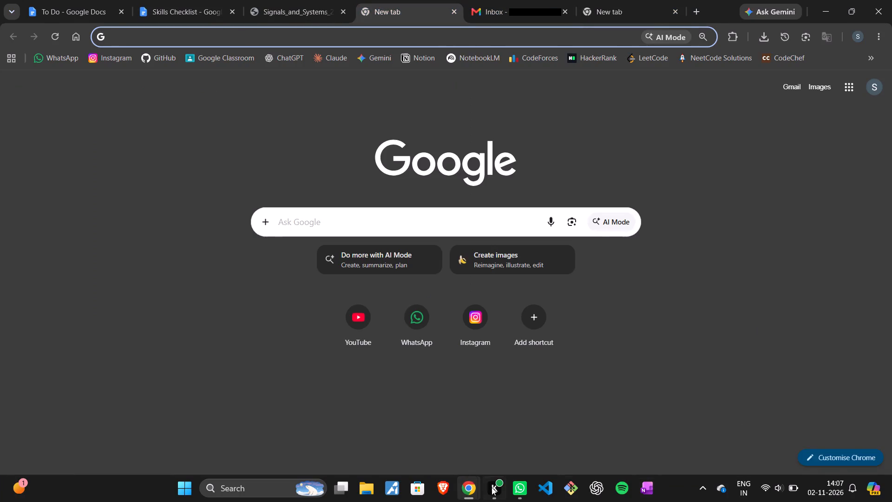
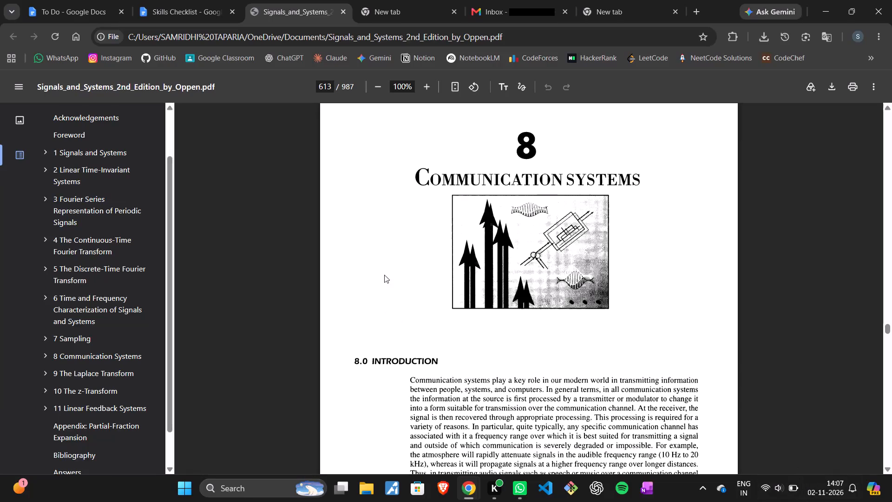
Go to chapter 7, Sampling, in the Signals and Systems PDF and skim its opening pages through impulse-train sampling.
{"action": "scroll", "coordinate": [390, 264], "scroll_direction": "down", "scroll_amount": 2}
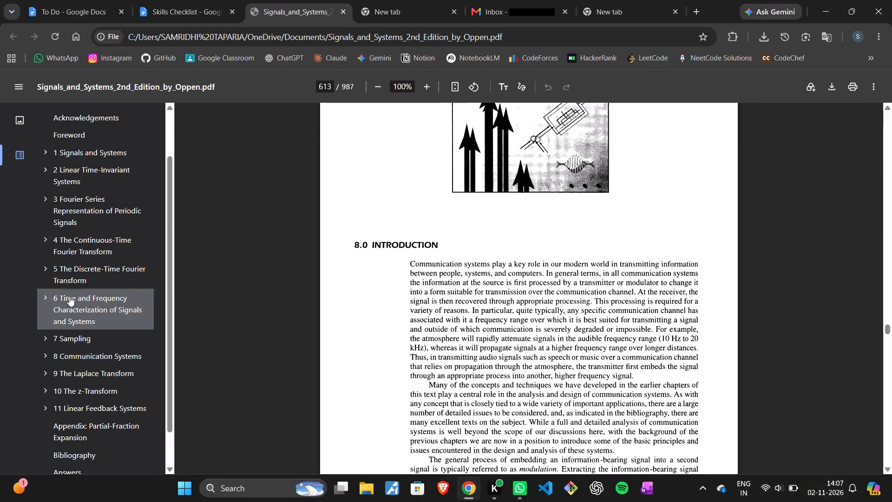
{"action": "left_click", "coordinate": [76, 343]}
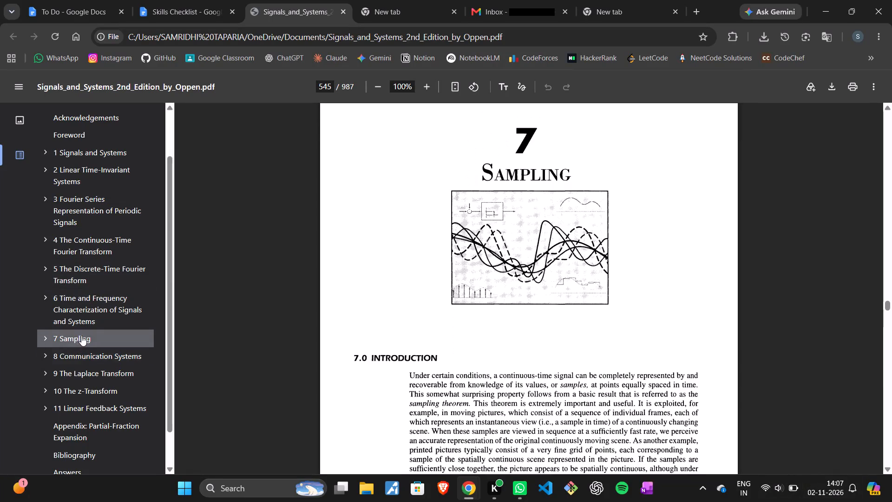
{"action": "scroll", "coordinate": [372, 297], "scroll_direction": "down", "scroll_amount": 13}
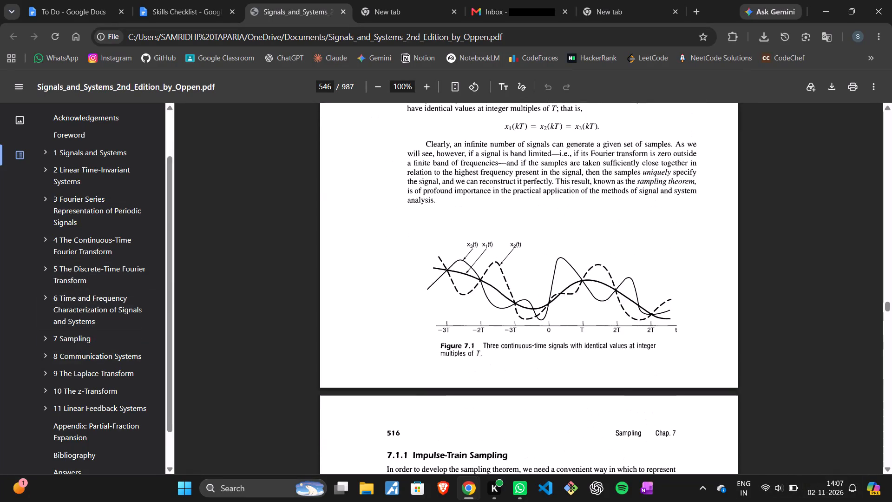
{"action": "scroll", "coordinate": [371, 296], "scroll_direction": "down", "scroll_amount": 12}
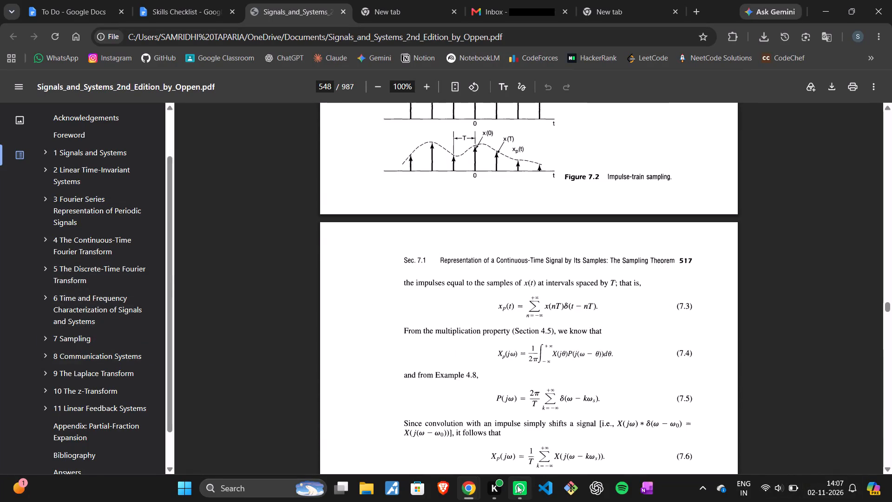
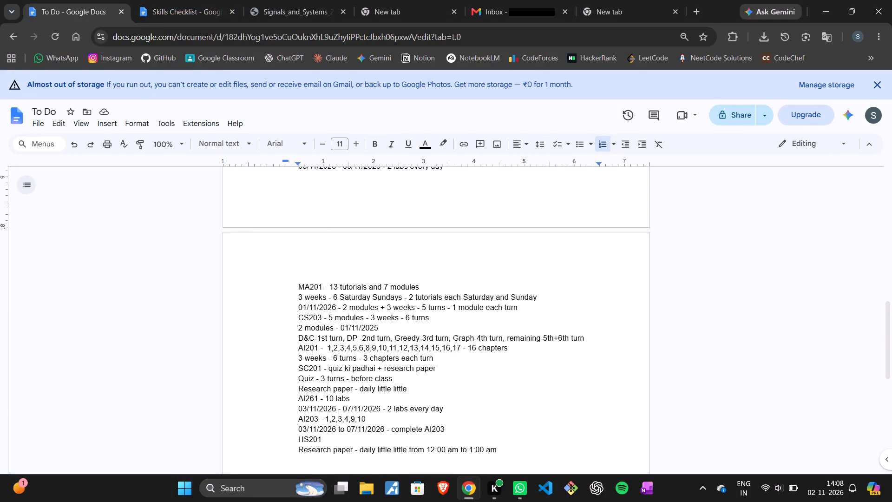
Check the November 2026 calendar and replace the modules line in the MA201 schedule with the date range "08/11/2026 to 12/11/2026 -".
{"action": "scroll", "coordinate": [389, 355], "scroll_direction": "up", "scroll_amount": 2}
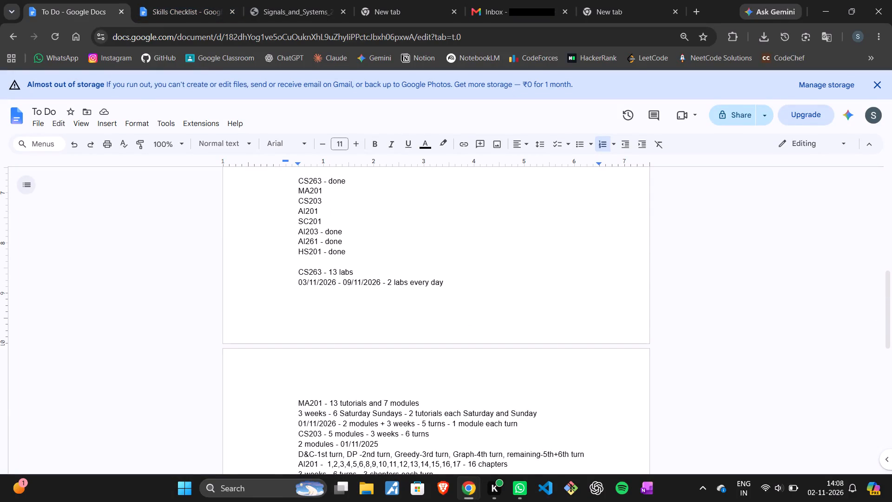
{"action": "scroll", "coordinate": [387, 353], "scroll_direction": "down", "scroll_amount": 2}
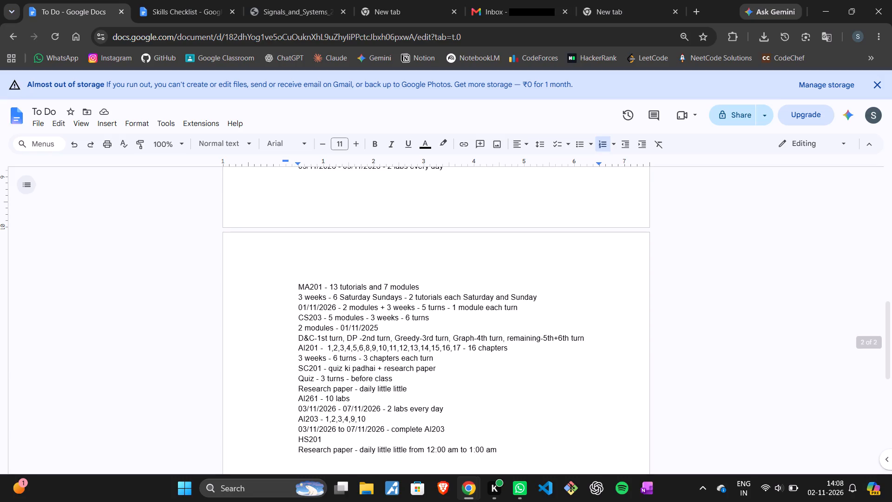
{"action": "left_click", "coordinate": [826, 484]}
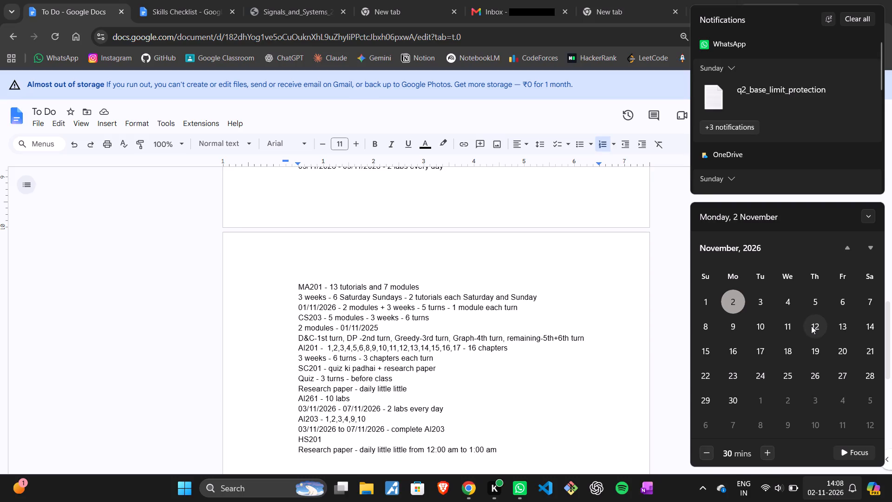
{"action": "left_click", "coordinate": [486, 383]}
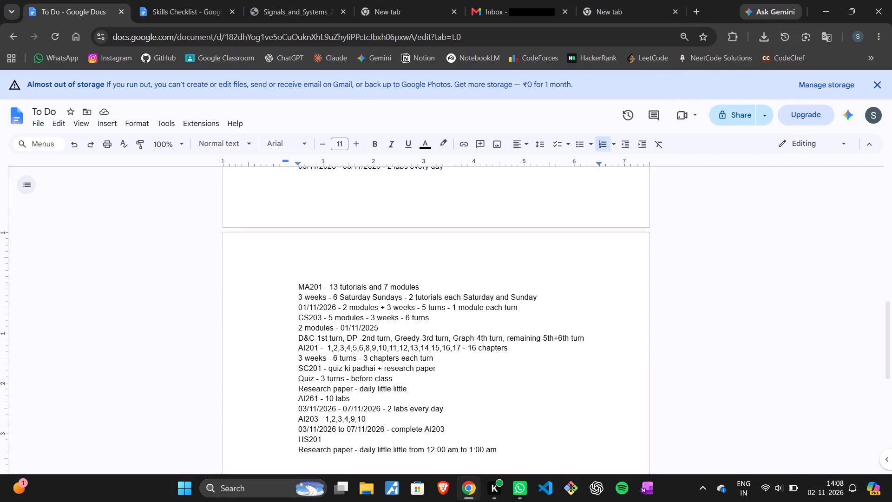
{"action": "left_click_drag", "start_coordinate": [518, 310], "coordinate": [301, 311]}
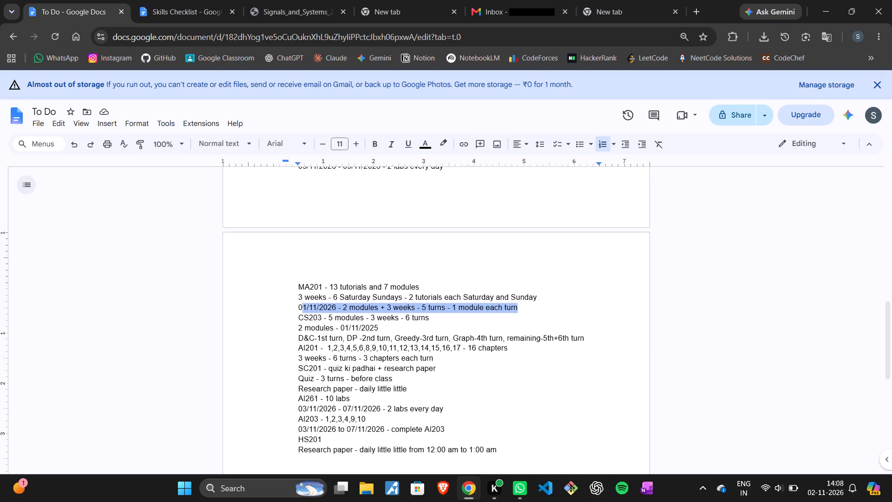
{"action": "left_click_drag", "start_coordinate": [301, 311], "coordinate": [302, 310]}
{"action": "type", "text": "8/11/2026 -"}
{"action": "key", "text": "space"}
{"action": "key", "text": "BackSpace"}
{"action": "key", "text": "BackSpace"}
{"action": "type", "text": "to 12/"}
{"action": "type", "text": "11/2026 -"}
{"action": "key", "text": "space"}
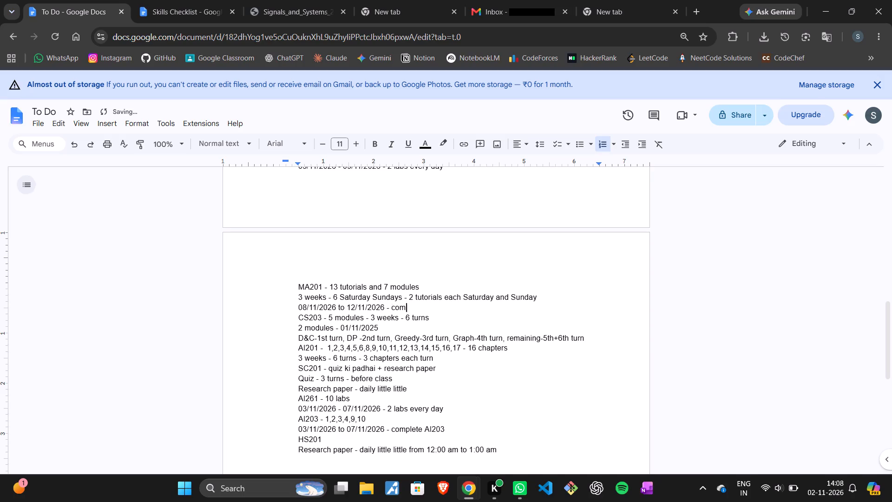
Finish the MA201 schedule line with "complete MA201" and mark MA201 as "- done" in the course checklist.
{"action": "type", "text": "MA201"}
{"action": "scroll", "coordinate": [303, 312], "scroll_direction": "up", "scroll_amount": 2}
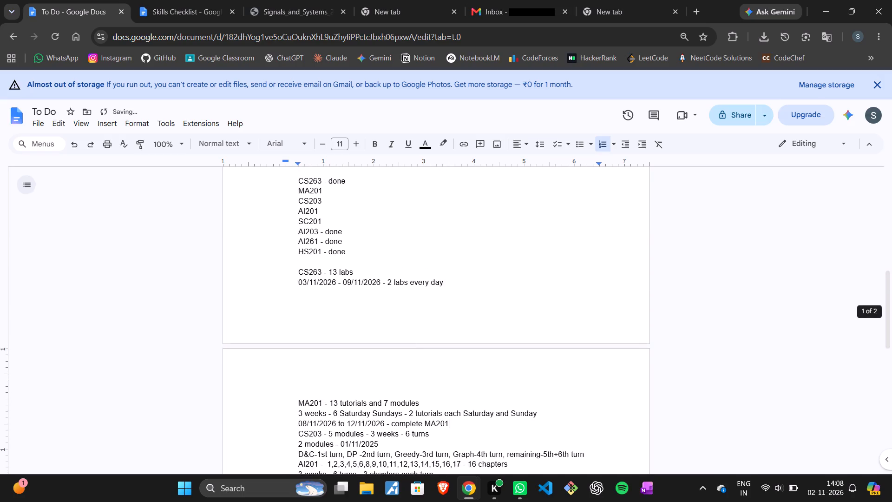
{"action": "left_click", "coordinate": [334, 188]}
{"action": "key", "text": "space"}
{"action": "type", "text": "- done"}
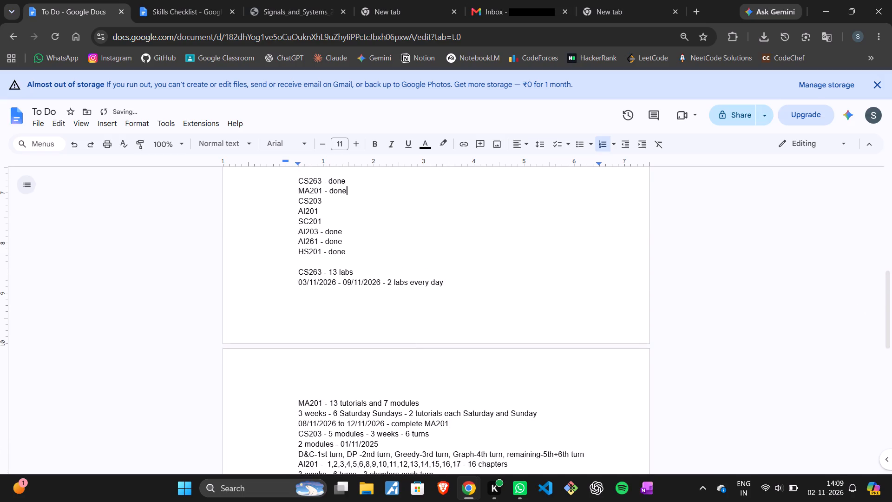
Remove "Quiz - 3 turns -" from the line under SC201, keeping only "before class".
{"action": "left_click", "coordinate": [341, 218]}
{"action": "key", "text": "space"}
{"action": "scroll", "coordinate": [341, 220], "scroll_direction": "down", "scroll_amount": 2}
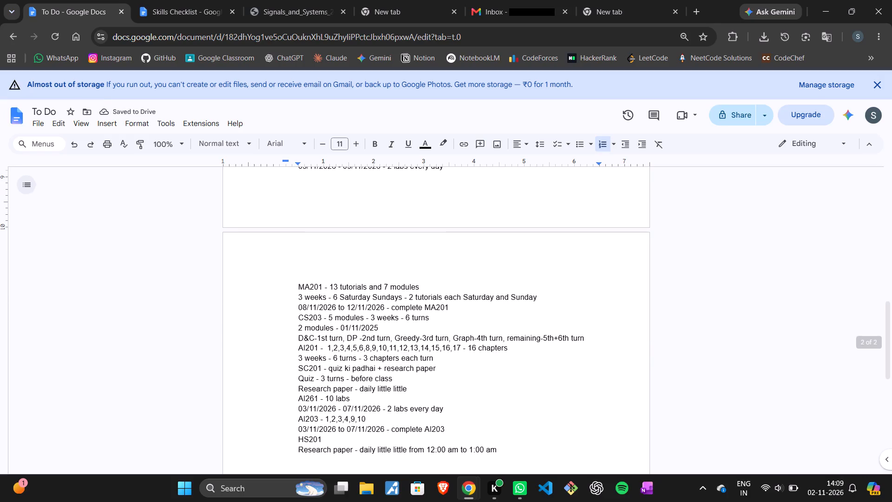
{"action": "left_click", "coordinate": [350, 376]}
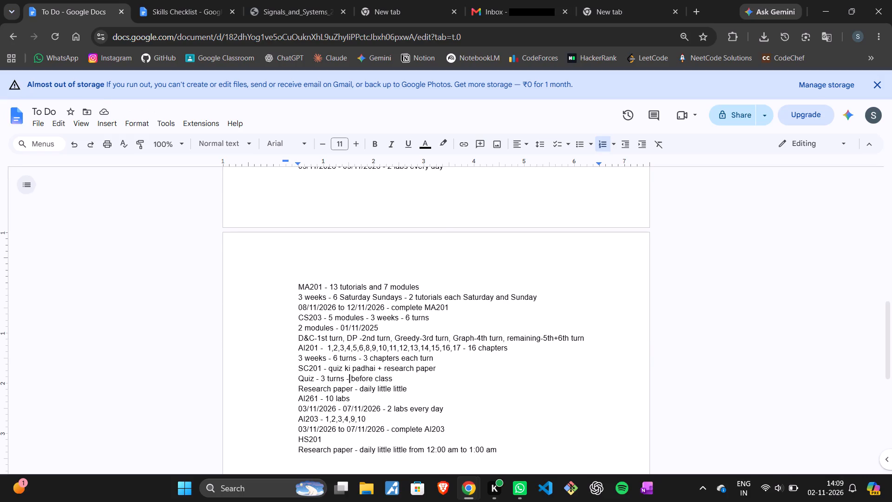
{"action": "key", "text": "Right"}
{"action": "key", "text": "Right"}
{"action": "key", "text": "Left"}
{"action": "key", "text": "BackSpace"}
{"action": "key", "text": "BackSpace"}
{"action": "key", "text": "BackSpace"}
{"action": "key", "text": "BackSpace"}
{"action": "key", "text": "BackSpace"}
{"action": "key", "text": "BackSpace"}
{"action": "key", "text": "BackSpace"}
{"action": "key", "text": "BackSpace"}
{"action": "key", "text": "BackSpace"}
{"action": "key", "text": "BackSpace"}
{"action": "key", "text": "BackSpace"}
{"action": "key", "text": "BackSpace"}
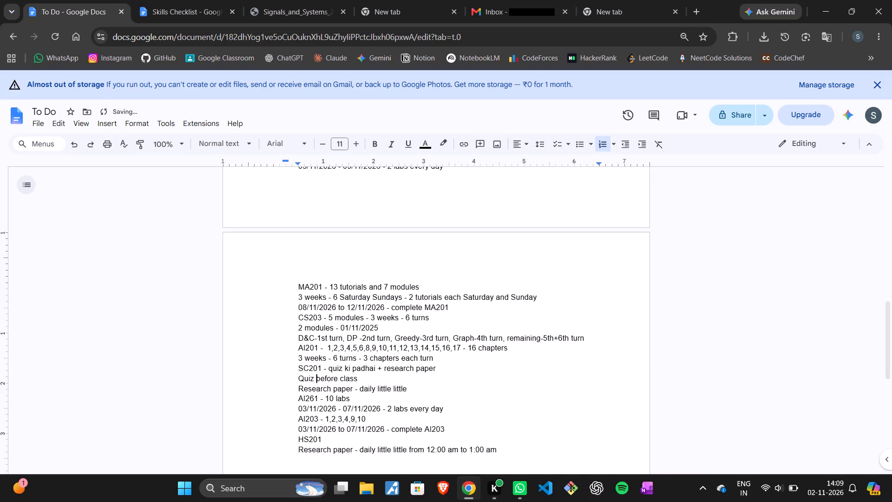
{"action": "key", "text": "BackSpace"}
{"action": "key", "text": "BackSpace"}
{"action": "key", "text": "BackSpace"}
{"action": "key", "text": "BackSpace"}
{"action": "key", "text": "BackSpace"}
Replace "daily little little" in SC201's research paper line with the assigned person's first name.
{"action": "left_click_drag", "start_coordinate": [439, 368], "coordinate": [437, 367]}
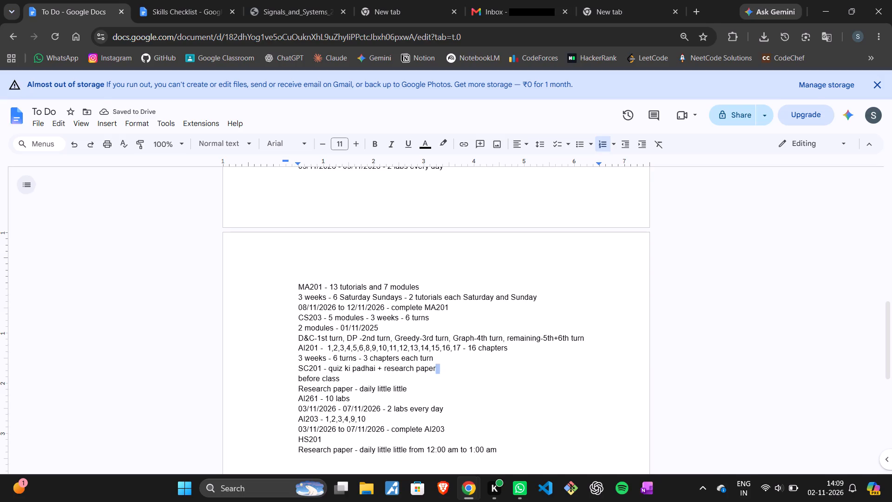
{"action": "left_click_drag", "start_coordinate": [437, 367], "coordinate": [385, 367]}
{"action": "left_click", "coordinate": [363, 381]}
{"action": "left_click_drag", "start_coordinate": [410, 389], "coordinate": [361, 386]}
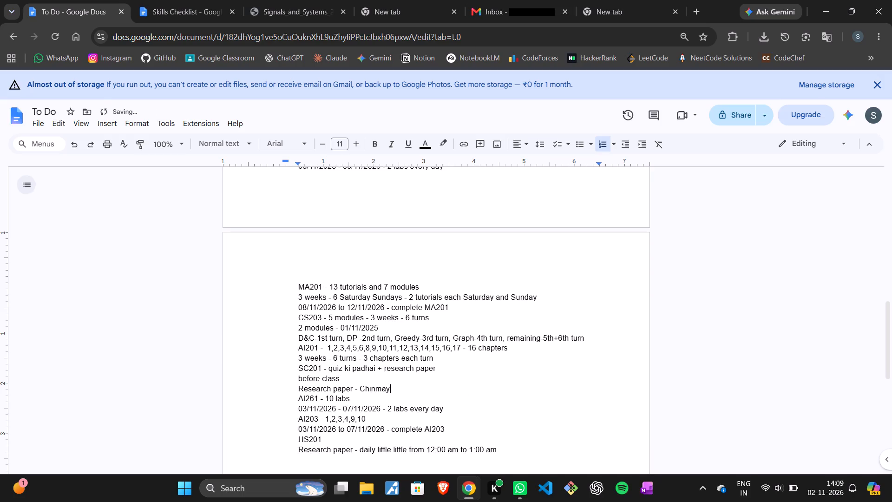
Mark SC201 as "- done" in the course checklist.
{"action": "scroll", "coordinate": [364, 377], "scroll_direction": "up", "scroll_amount": 1}
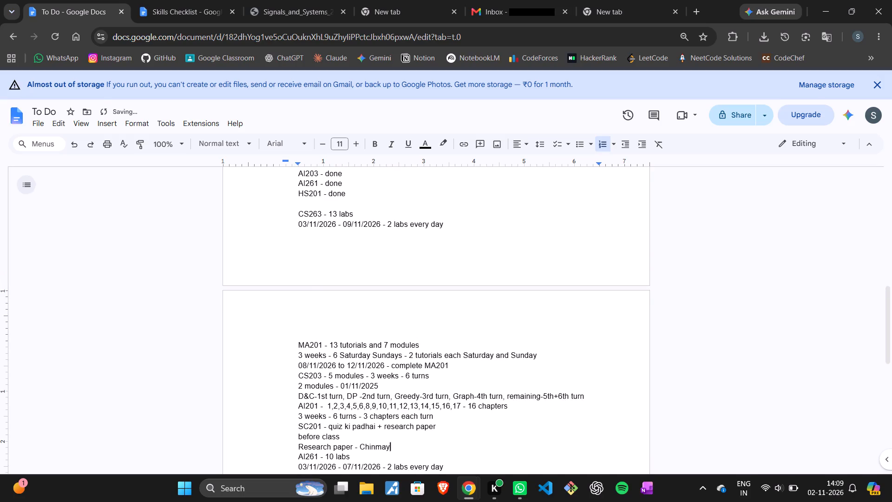
{"action": "scroll", "coordinate": [364, 377], "scroll_direction": "up", "scroll_amount": 1}
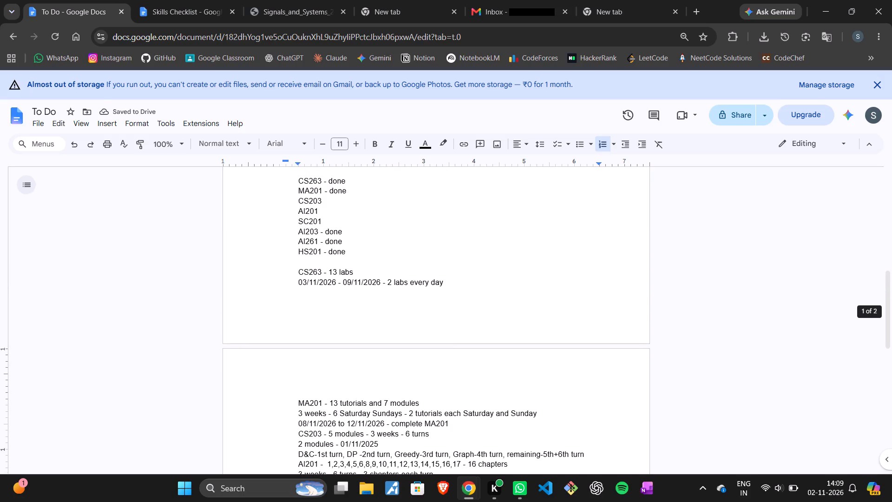
{"action": "left_click", "coordinate": [361, 211]}
{"action": "left_click", "coordinate": [356, 223]}
{"action": "type", "text": "- done"}
Replace AI201's turns line with "13/11/2026 to 17/11/2026 - full AI201", consulting the November 2026 calendar for the dates.
{"action": "scroll", "coordinate": [356, 225], "scroll_direction": "down", "scroll_amount": 3}
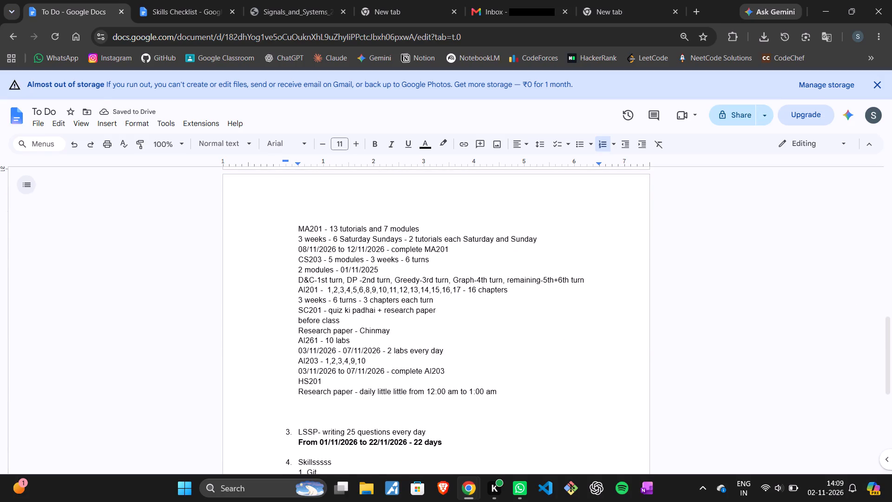
{"action": "left_click_drag", "start_coordinate": [443, 300], "coordinate": [295, 296]}
{"action": "type", "text": "13/11/2026 t o"}
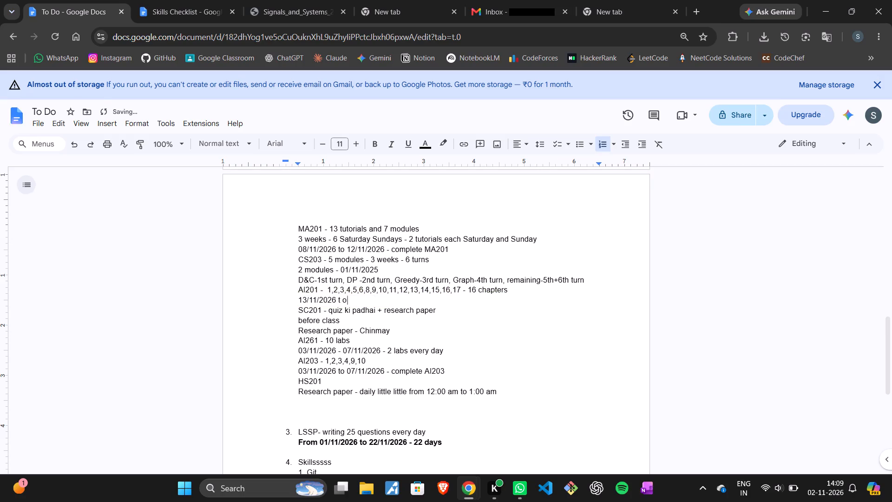
{"action": "key", "text": "Left"}
{"action": "key", "text": "BackSpace"}
{"action": "left_click", "coordinate": [818, 482]}
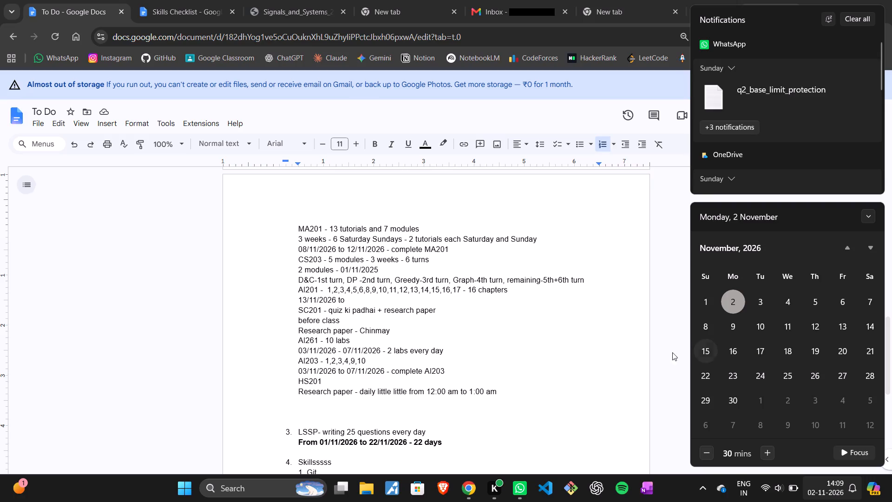
{"action": "left_click", "coordinate": [532, 348]}
{"action": "left_click", "coordinate": [372, 300]}
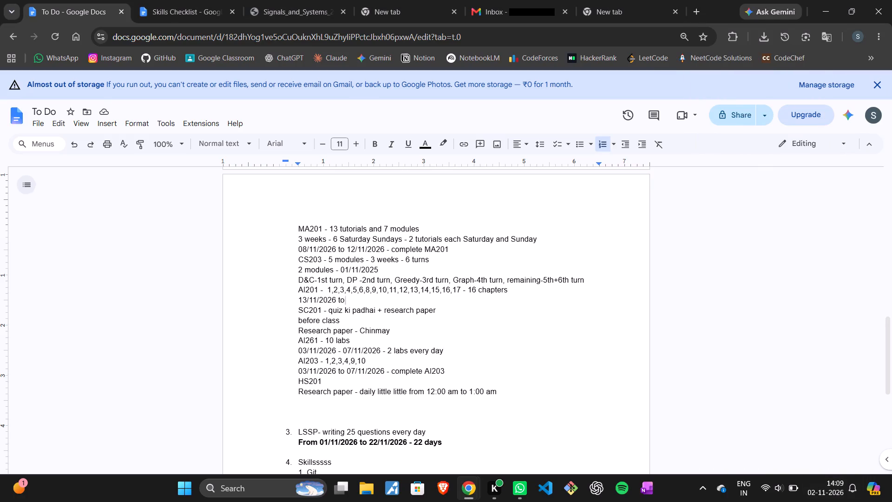
Complete AI201's date line with the end date 17/11/2026 and the note "- full AI201".
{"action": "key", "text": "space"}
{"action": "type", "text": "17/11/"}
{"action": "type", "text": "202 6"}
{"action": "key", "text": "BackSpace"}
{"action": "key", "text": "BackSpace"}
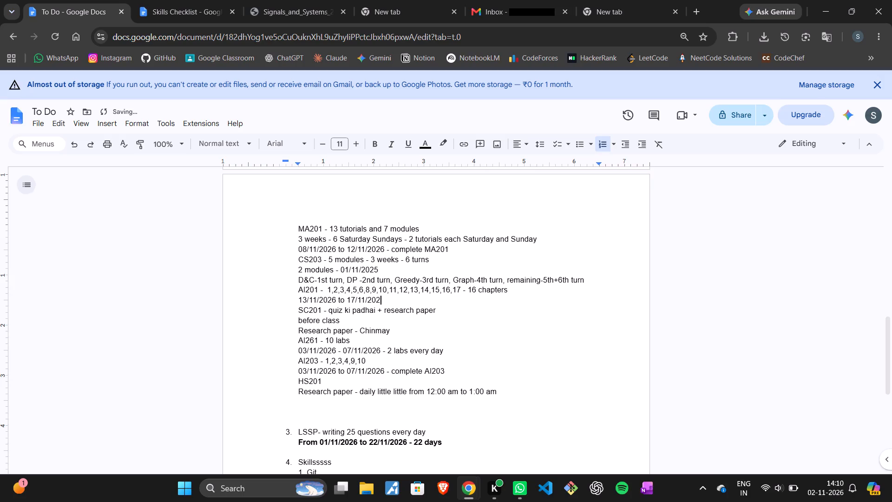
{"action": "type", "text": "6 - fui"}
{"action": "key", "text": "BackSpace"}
Consult the November 2026 calendar and clear CS203's "2 modules - 01/11/2025" and D&C/DP/Greedy/Graph turns lines, keeping one blank line for new dates.
{"action": "left_click", "coordinate": [806, 486]}
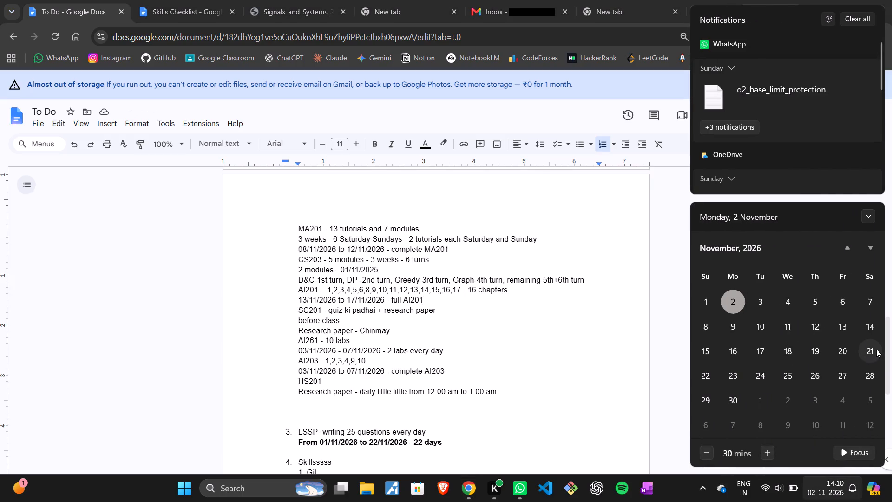
{"action": "left_click", "coordinate": [468, 329]}
{"action": "left_click", "coordinate": [424, 317]}
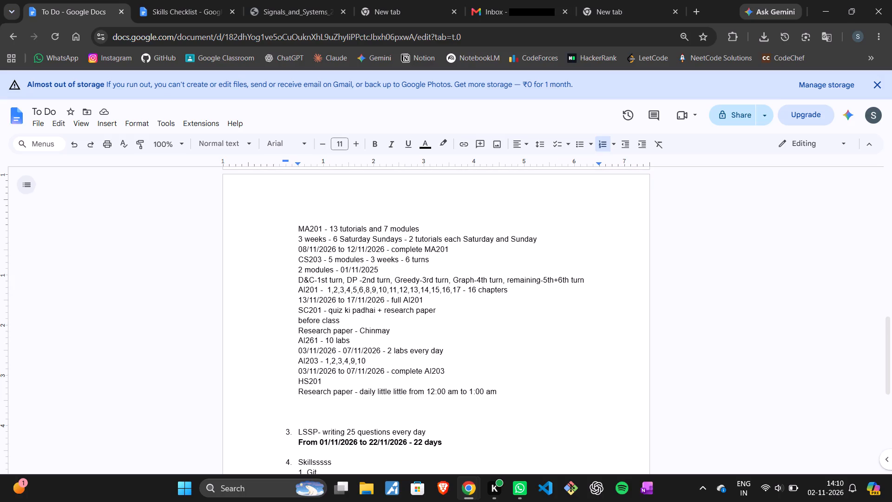
{"action": "left_click_drag", "start_coordinate": [380, 272], "coordinate": [284, 271]}
{"action": "key", "text": "BackSpace"}
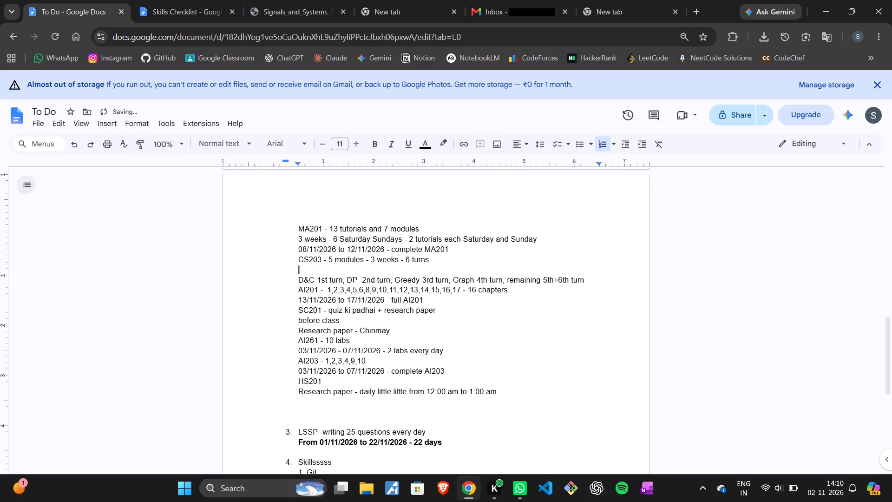
{"action": "left_click_drag", "start_coordinate": [589, 277], "coordinate": [253, 277]}
{"action": "key", "text": "BackSpace"}
{"action": "key", "text": "BackSpace"}
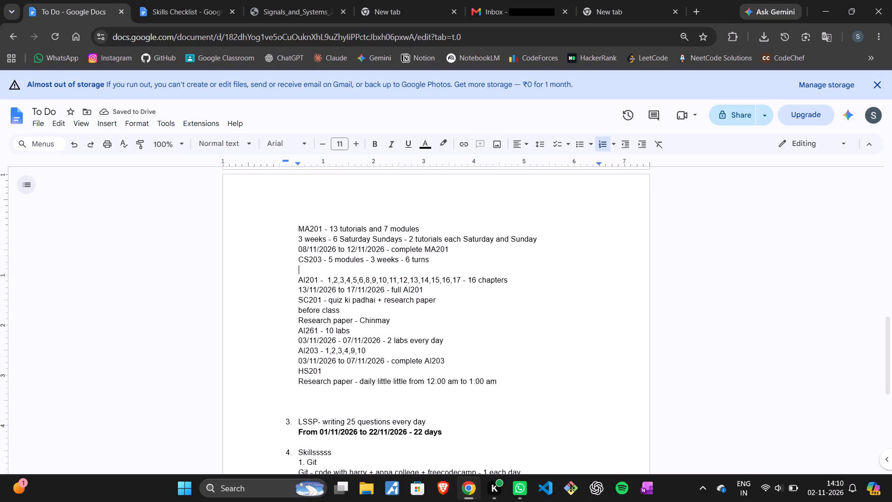
Enter "18/11/2026 - 21/11/2026 - full CS203" as the schedule line under CS203.
{"action": "type", "text": "18/11/2"}
{"action": "type", "text": "026 -"}
{"action": "key", "text": "space"}
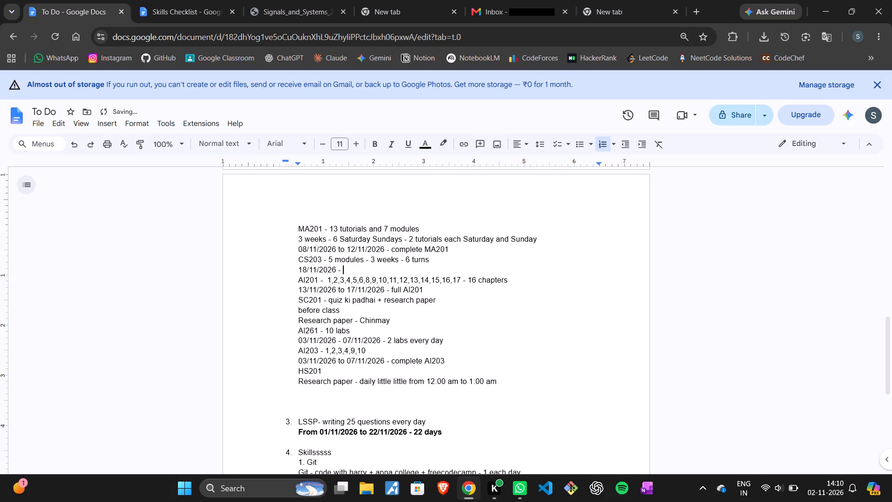
{"action": "type", "text": "21"}
{"action": "type", "text": "/11/2026 ="}
{"action": "key", "text": "BackSpace"}
{"action": "type", "text": "-"}
{"action": "key", "text": "space"}
{"action": "key", "text": "BackSpace"}
{"action": "type", "text": "CS203"}
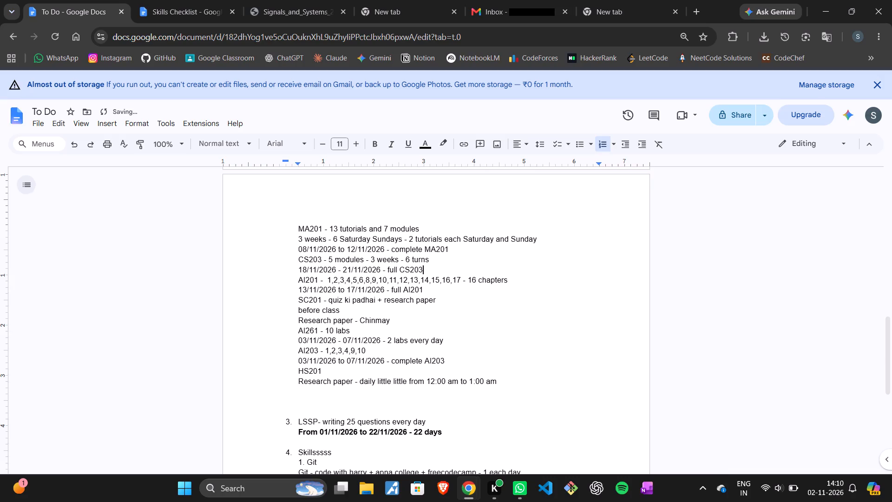
Delete "- 3 weeks - 6 turns" from the CS203 modules line.
{"action": "left_click_drag", "start_coordinate": [430, 261], "coordinate": [367, 256]}
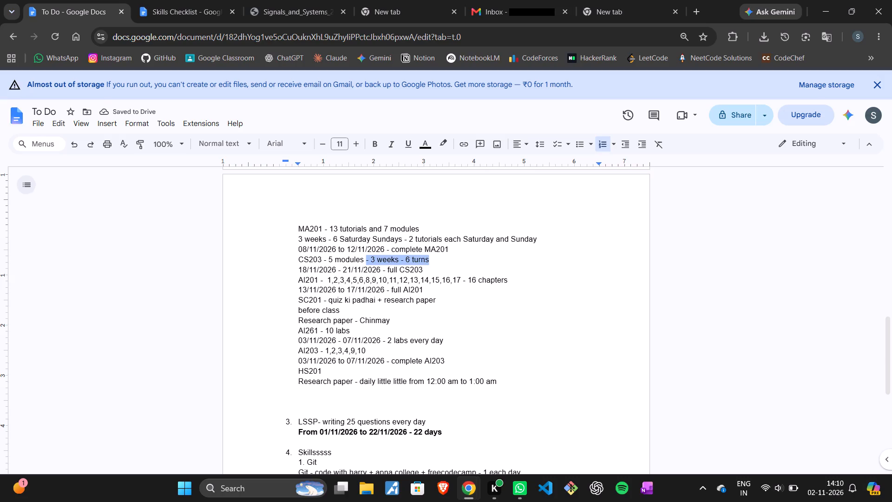
{"action": "key", "text": "BackSpace"}
Mark CS203 and AI201 as "- done" in the course checklist.
{"action": "scroll", "coordinate": [371, 246], "scroll_direction": "up", "scroll_amount": 3}
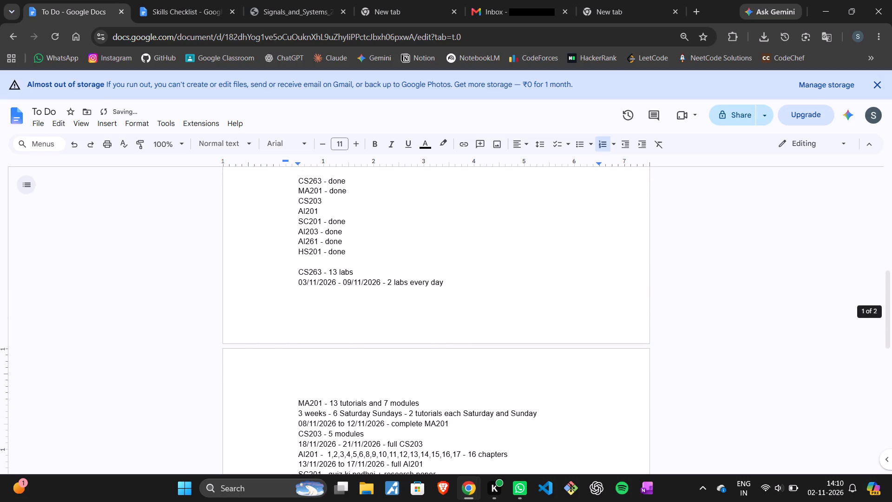
{"action": "left_click", "coordinate": [334, 205]}
{"action": "key", "text": "space"}
{"action": "type", "text": "- done"}
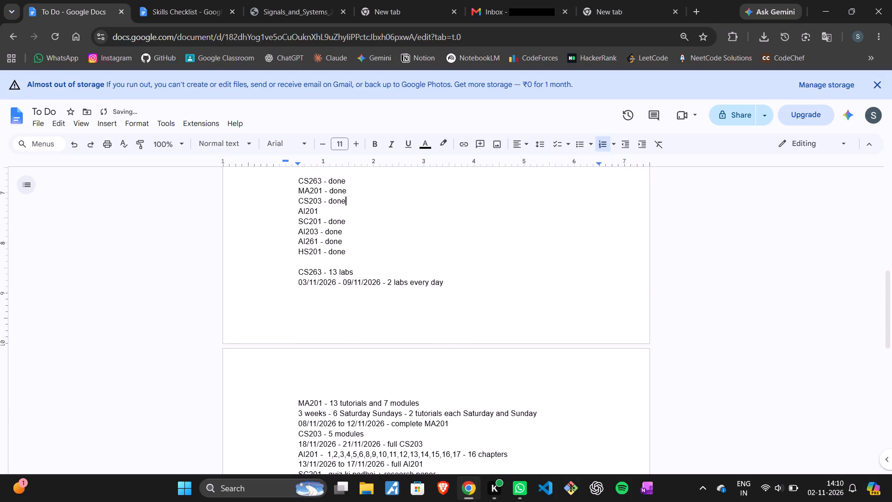
{"action": "key", "text": "Down"}
{"action": "key", "text": "space"}
{"action": "type", "text": "- done"}
Delete the whole course checklist, from CS263 to HS201, between the weekly timetable and the study plan.
{"action": "scroll", "coordinate": [334, 206], "scroll_direction": "down", "scroll_amount": 2}
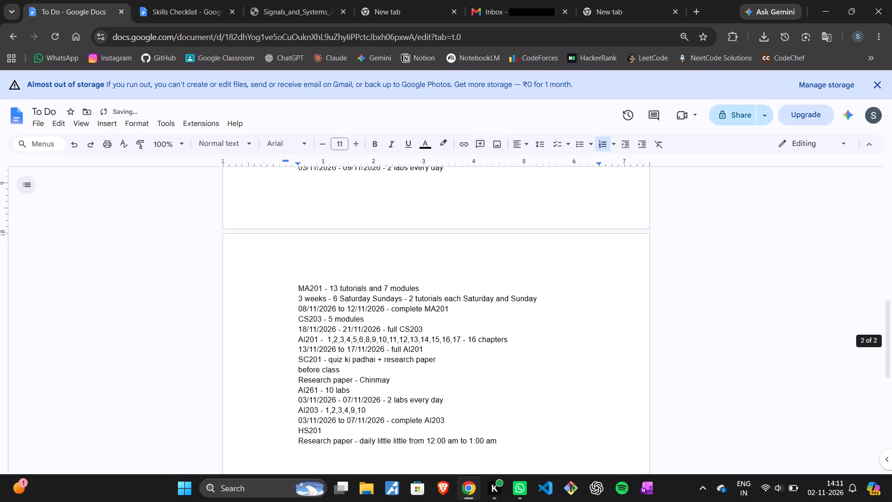
{"action": "scroll", "coordinate": [346, 192], "scroll_direction": "up", "scroll_amount": 1}
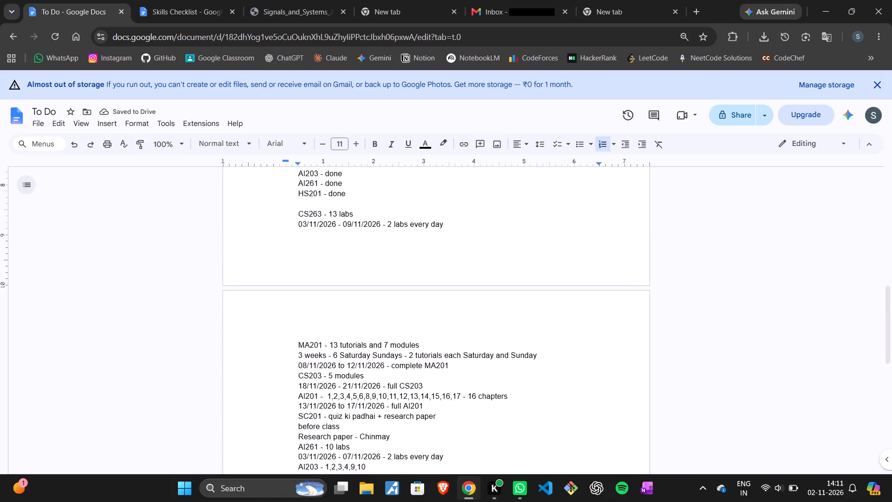
{"action": "scroll", "coordinate": [361, 304], "scroll_direction": "down", "scroll_amount": 1}
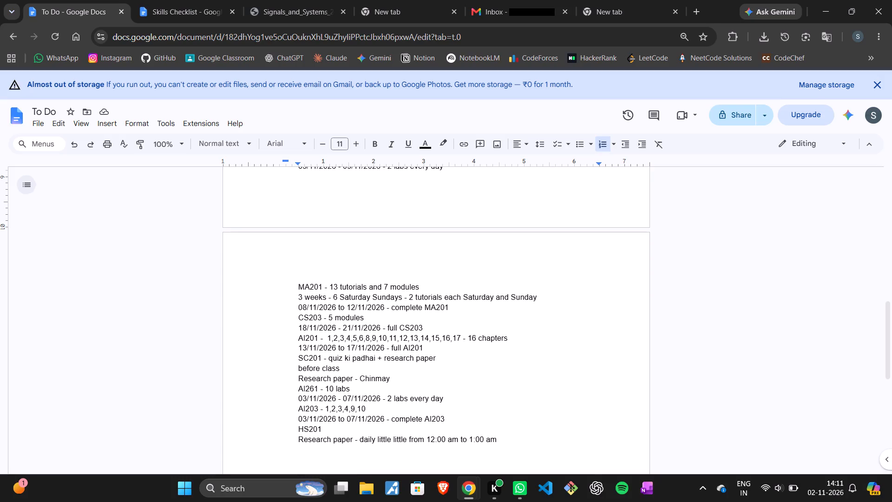
{"action": "scroll", "coordinate": [392, 401], "scroll_direction": "down", "scroll_amount": 4}
{"action": "scroll", "coordinate": [392, 401], "scroll_direction": "up", "scroll_amount": 6}
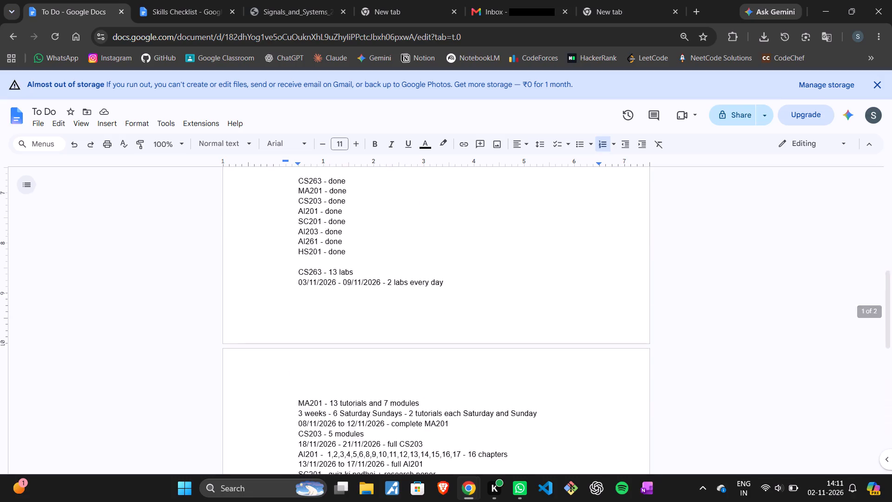
{"action": "scroll", "coordinate": [392, 400], "scroll_direction": "up", "scroll_amount": 4}
{"action": "scroll", "coordinate": [393, 406], "scroll_direction": "down", "scroll_amount": 1}
{"action": "left_click_drag", "start_coordinate": [362, 429], "coordinate": [288, 361]}
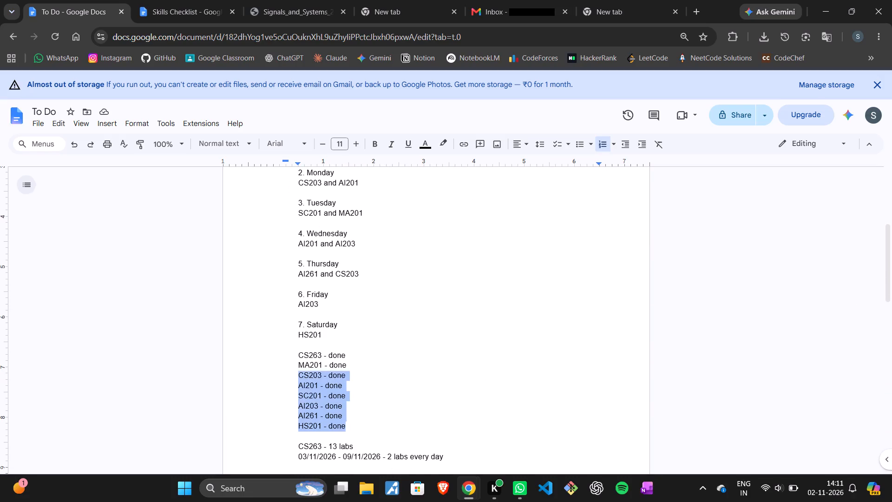
{"action": "left_click_drag", "start_coordinate": [288, 361], "coordinate": [287, 359]}
{"action": "key", "text": "BackSpace"}
{"action": "key", "text": "BackSpace"}
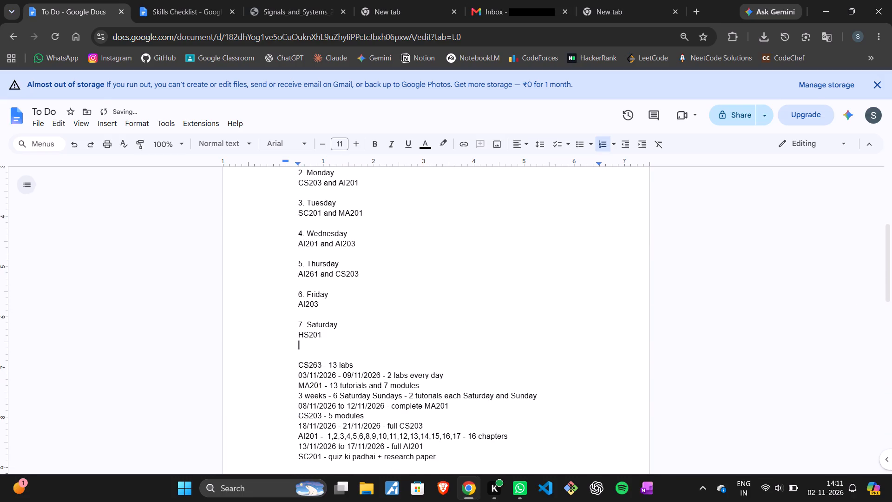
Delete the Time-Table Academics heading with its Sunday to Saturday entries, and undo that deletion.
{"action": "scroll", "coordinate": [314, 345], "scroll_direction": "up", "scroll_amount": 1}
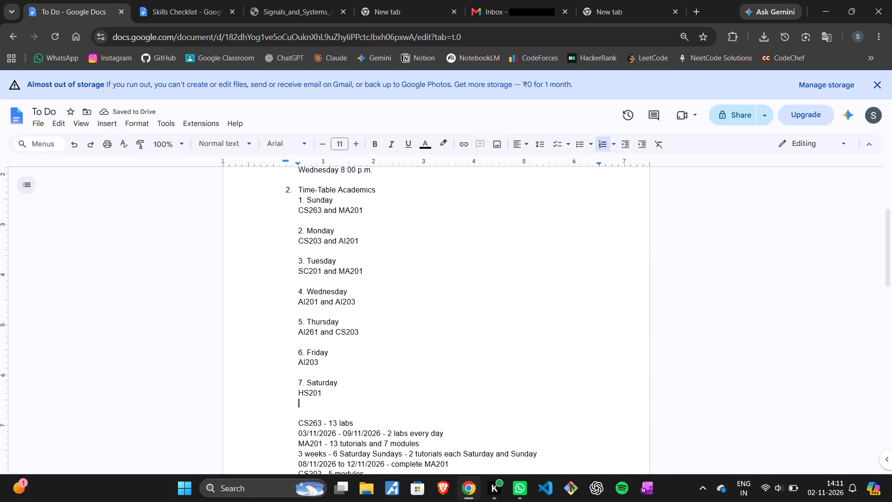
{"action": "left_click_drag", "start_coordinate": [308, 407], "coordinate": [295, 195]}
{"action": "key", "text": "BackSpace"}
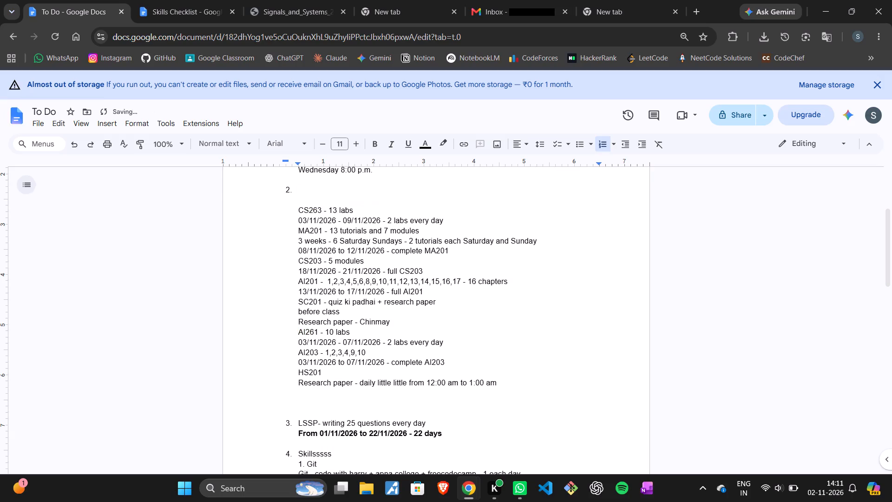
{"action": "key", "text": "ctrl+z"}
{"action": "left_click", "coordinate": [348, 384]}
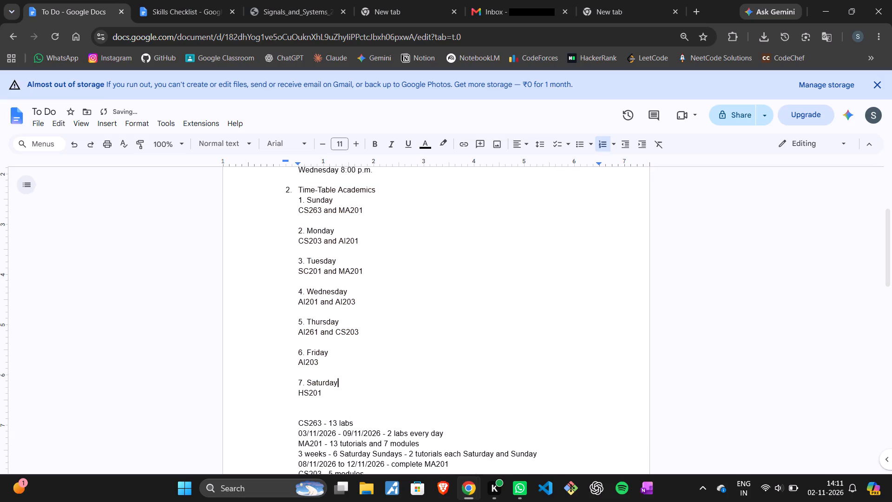
Delete the Sunday to Saturday entries under Time-Table Academics, keeping the heading directly above the CS263 study plan.
{"action": "left_click_drag", "start_coordinate": [304, 412], "coordinate": [288, 200]}
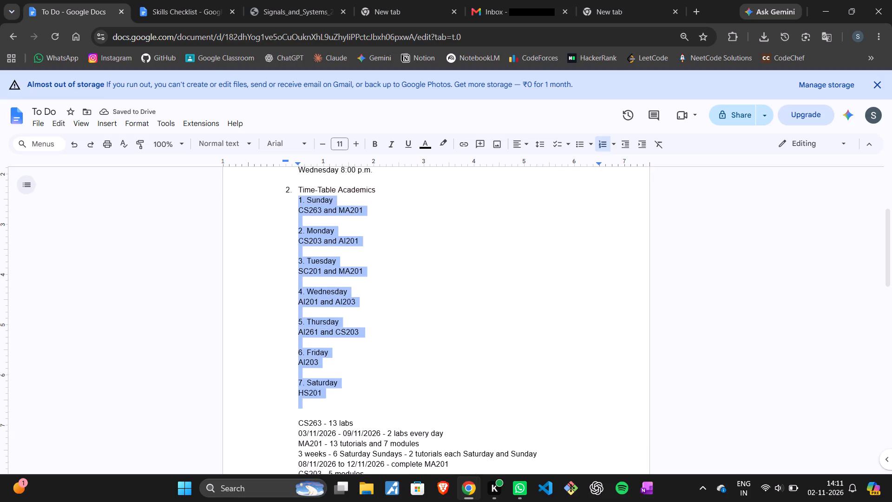
{"action": "key", "text": "BackSpace"}
{"action": "key", "text": "BackSpace"}
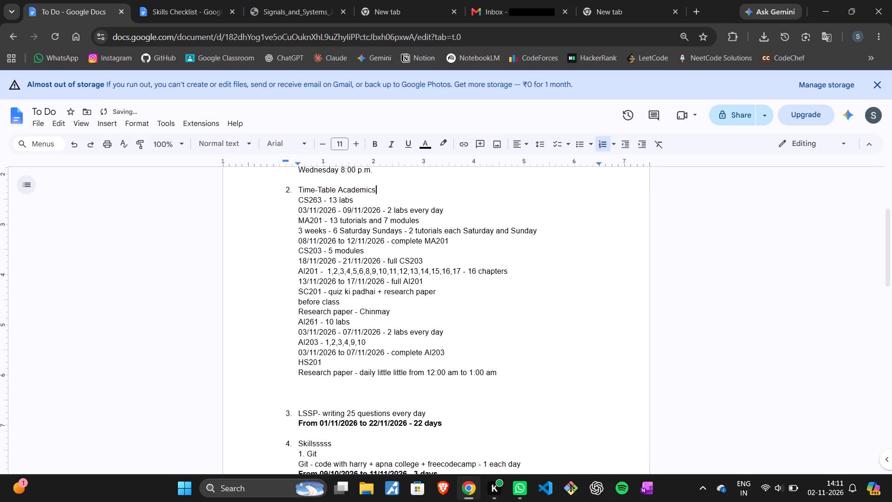
Make the DSA heading at the start of the document bold.
{"action": "scroll", "coordinate": [374, 194], "scroll_direction": "up", "scroll_amount": 3}
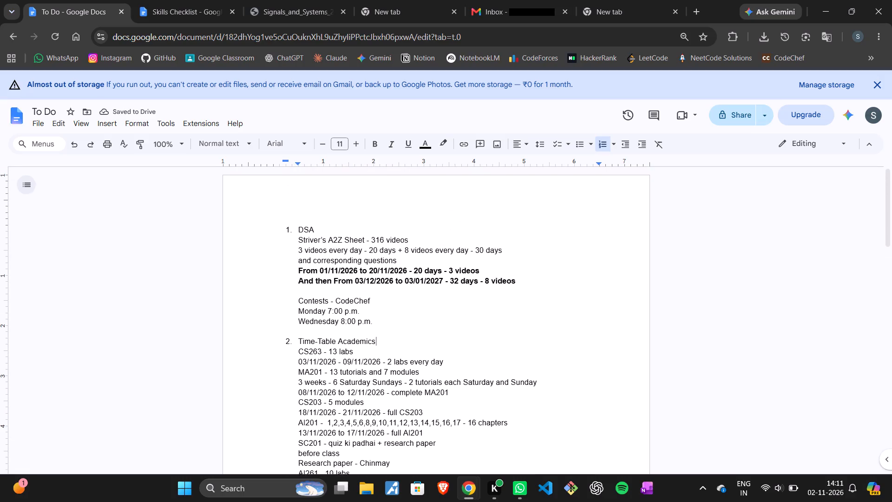
{"action": "scroll", "coordinate": [374, 194], "scroll_direction": "up", "scroll_amount": 1}
{"action": "left_click_drag", "start_coordinate": [328, 234], "coordinate": [297, 231]}
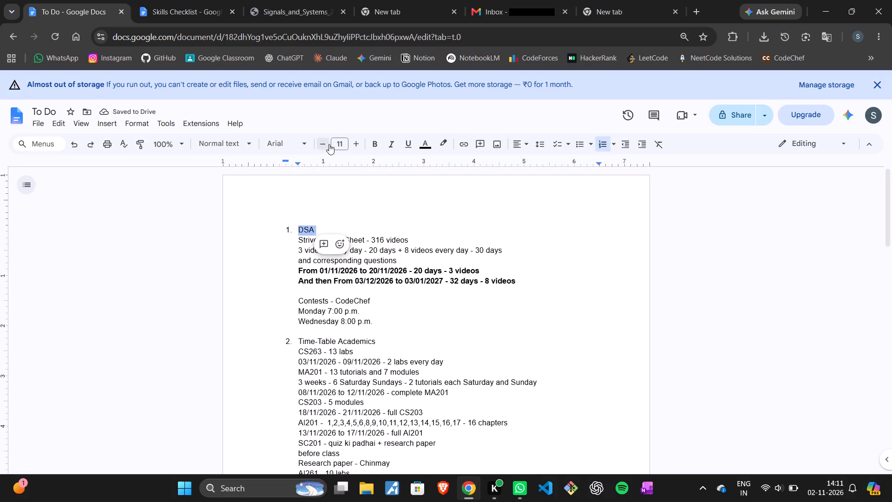
{"action": "left_click", "coordinate": [370, 141]}
{"action": "left_click", "coordinate": [361, 204]}
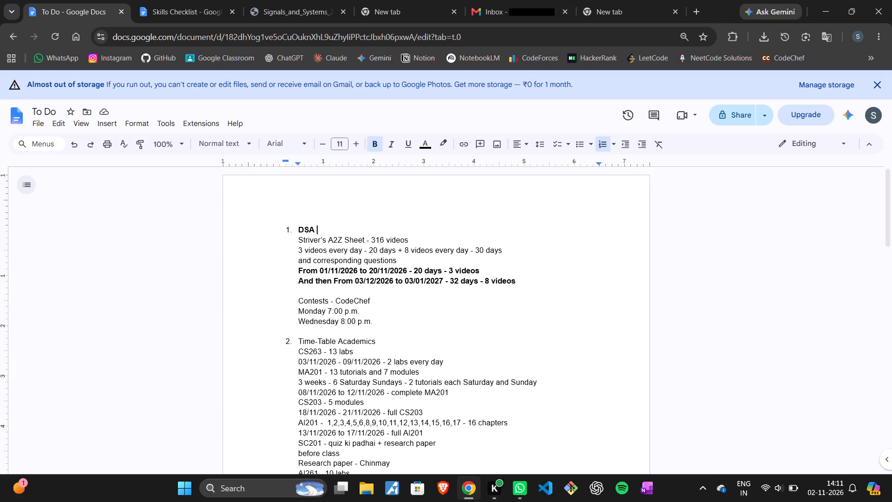
Move "and corresponding questions" from its own line to the end of the "Striver's A2Z Sheet - 316 videos" line.
{"action": "left_click_drag", "start_coordinate": [293, 263], "coordinate": [410, 260]}
{"action": "key", "text": "ctrl+c"}
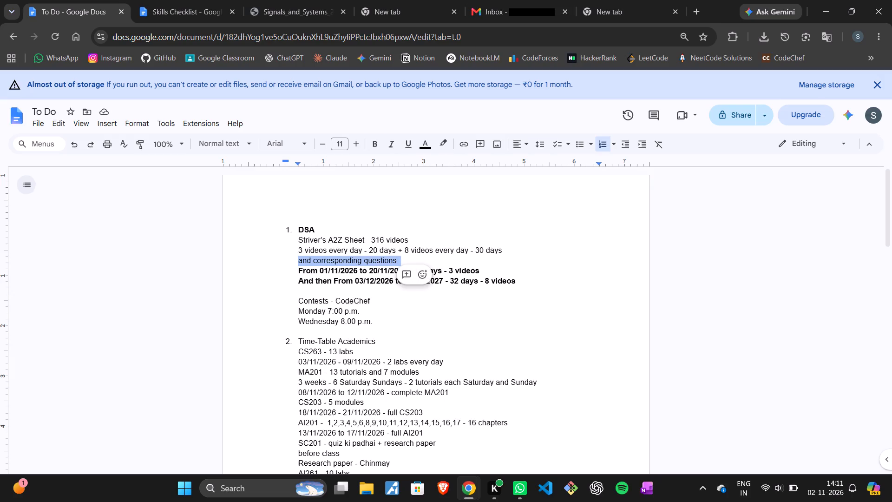
{"action": "key", "text": "BackSpace"}
{"action": "key", "text": "BackSpace"}
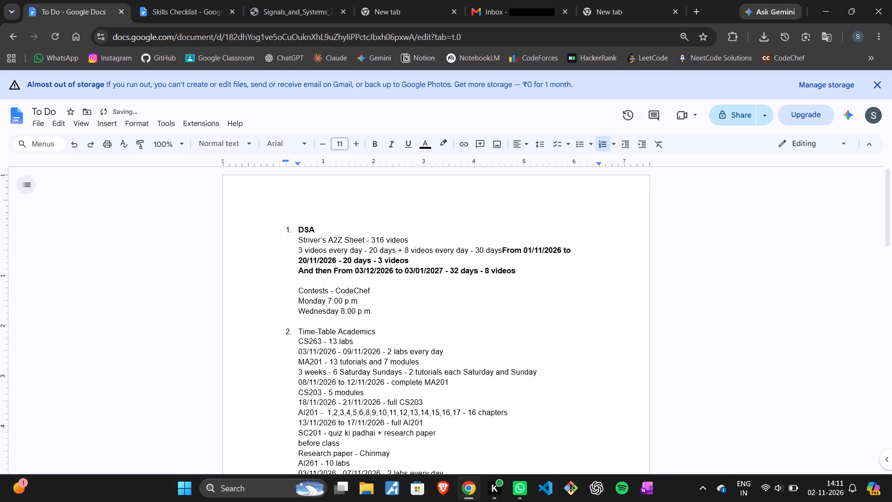
{"action": "key", "text": "ctrl+z"}
{"action": "key", "text": "BackSpace"}
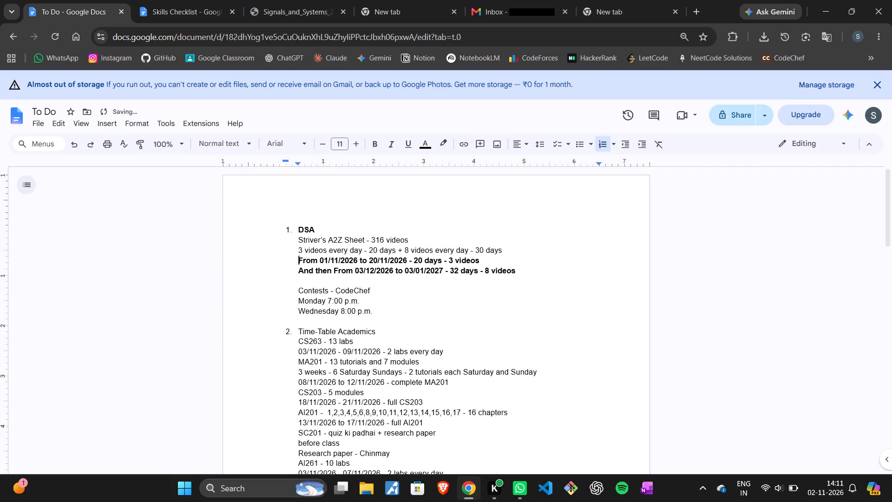
{"action": "left_click", "coordinate": [422, 241]}
{"action": "key", "text": "space"}
{"action": "key", "text": "ctrl+v"}
{"action": "key", "text": "BackSpace"}
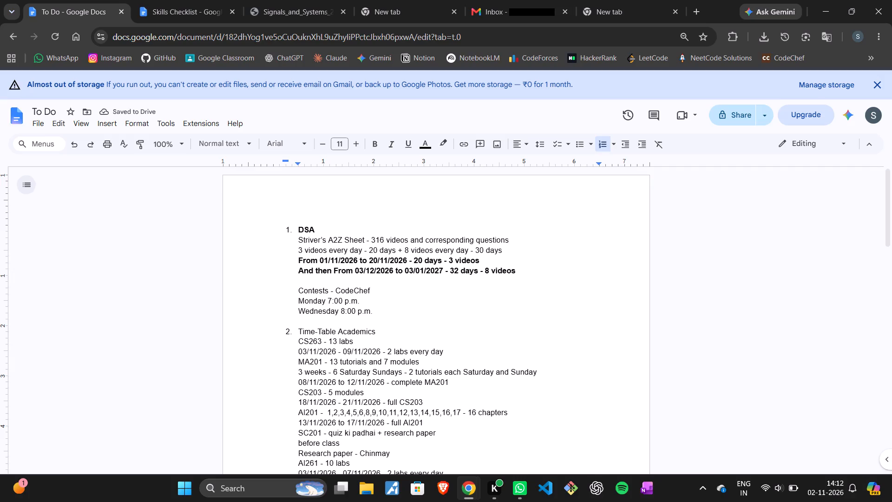
Make the "Contests - CodeChef" line in the DSA section bold.
{"action": "left_click_drag", "start_coordinate": [296, 284], "coordinate": [332, 290]}
{"action": "scroll", "coordinate": [296, 284], "scroll_direction": "down", "scroll_amount": 1}
{"action": "left_click", "coordinate": [408, 263]}
{"action": "left_click_drag", "start_coordinate": [376, 231], "coordinate": [319, 236]}
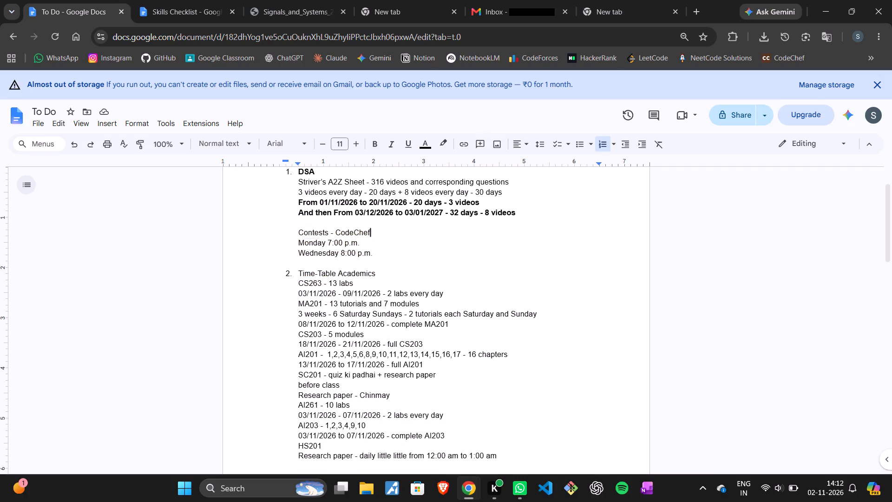
{"action": "left_click_drag", "start_coordinate": [319, 236], "coordinate": [261, 237]}
{"action": "key", "text": "ctrl+b"}
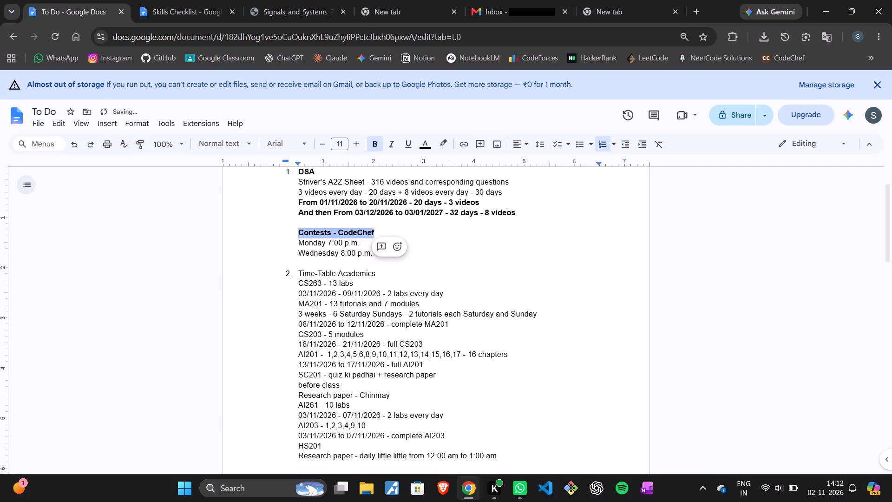
Make the Time-Table Academics heading bold and add a blank line between it and the CS263 entry.
{"action": "left_click_drag", "start_coordinate": [388, 277], "coordinate": [301, 273]}
{"action": "key", "text": "ctrl+b"}
{"action": "left_click", "coordinate": [396, 275]}
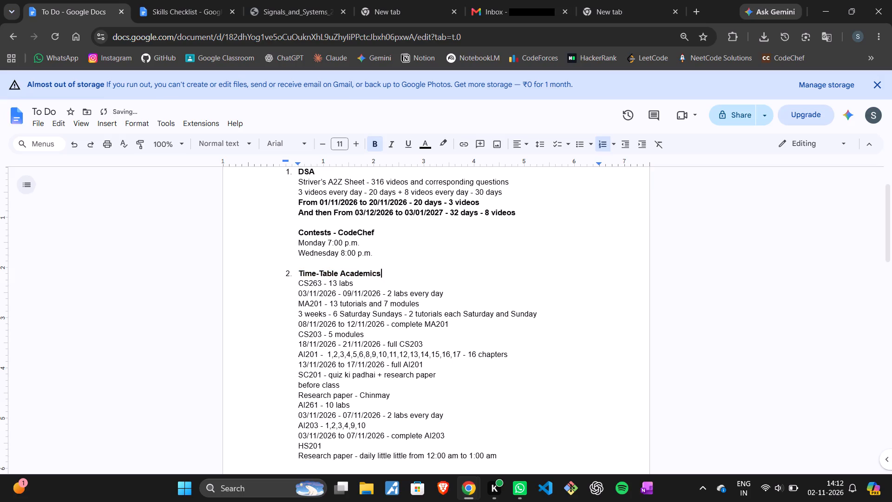
{"action": "key", "text": "shift+Return"}
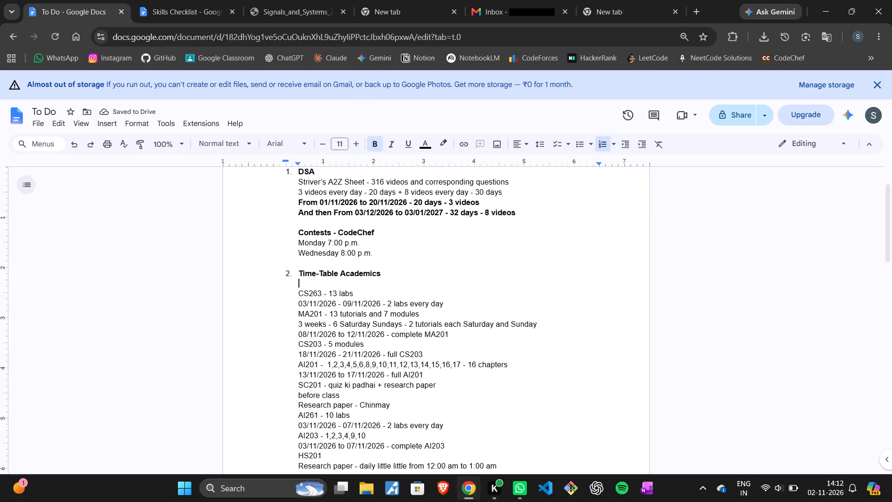
Bold the course codes CS263, MA201, CS203 and AI201 in the Time-Table Academics section, leaving their descriptions in regular weight.
{"action": "left_click_drag", "start_coordinate": [320, 294], "coordinate": [297, 291]}
{"action": "key", "text": "ctrl+b"}
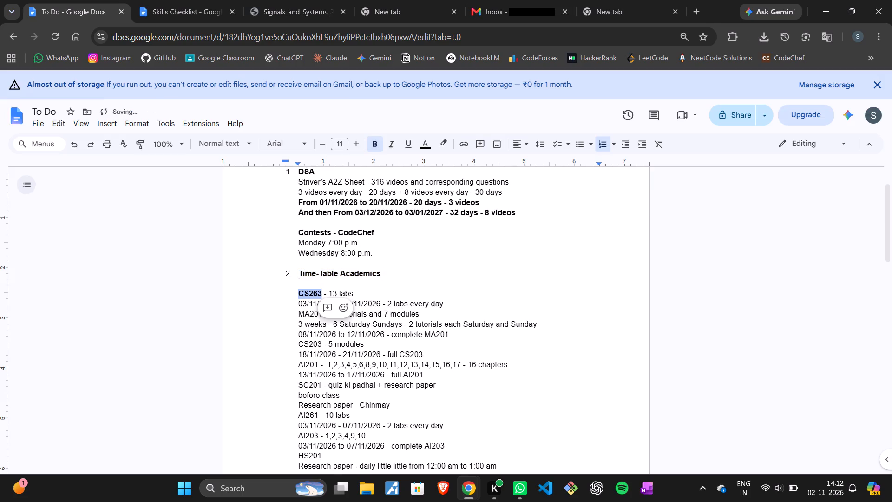
{"action": "left_click", "coordinate": [297, 311]}
{"action": "left_click_drag", "start_coordinate": [321, 314], "coordinate": [319, 313]}
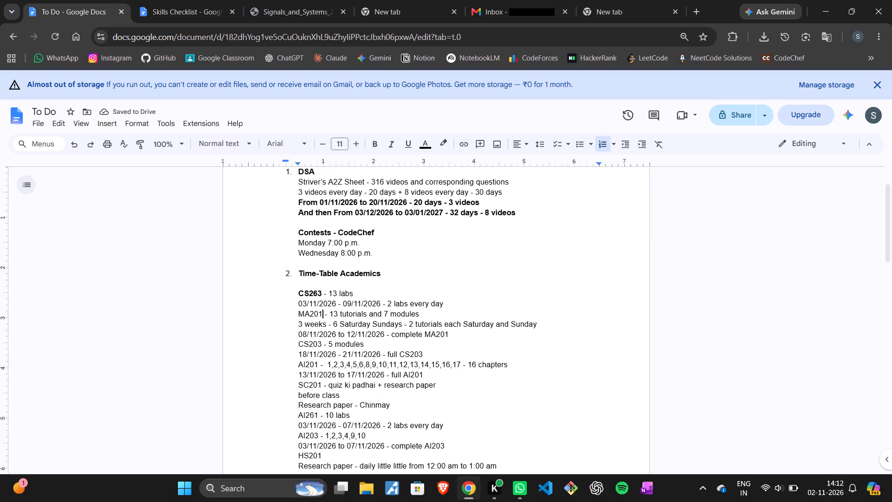
{"action": "left_click_drag", "start_coordinate": [319, 313], "coordinate": [299, 313]}
{"action": "key", "text": "ctrl+b"}
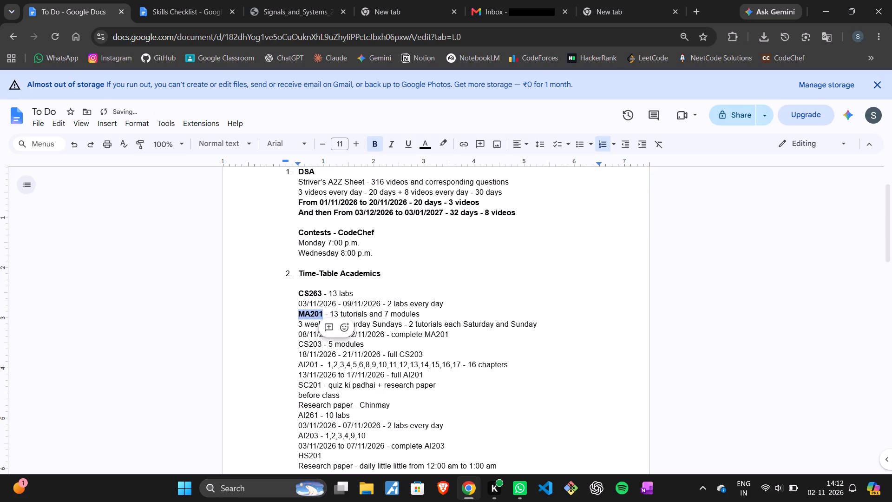
{"action": "left_click", "coordinate": [281, 325]}
{"action": "left_click_drag", "start_coordinate": [321, 347], "coordinate": [301, 343]}
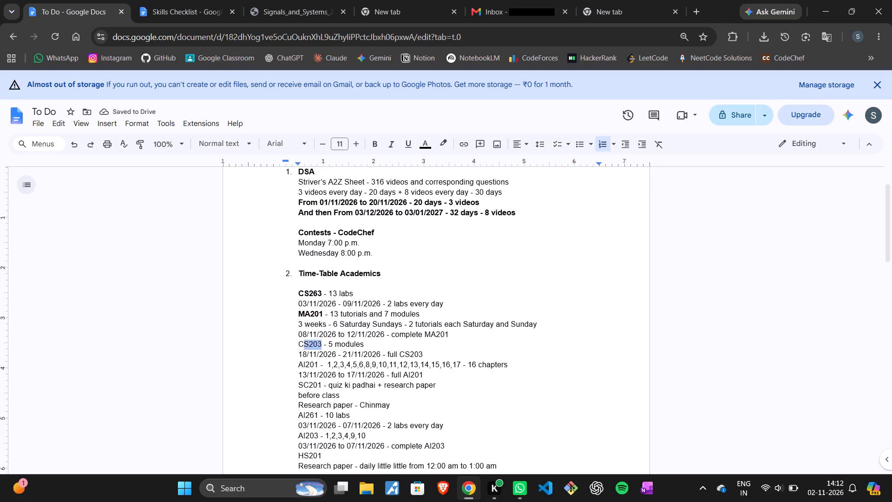
{"action": "left_click_drag", "start_coordinate": [301, 343], "coordinate": [294, 343]}
{"action": "key", "text": "ctrl+c"}
{"action": "key", "text": "ctrl+b"}
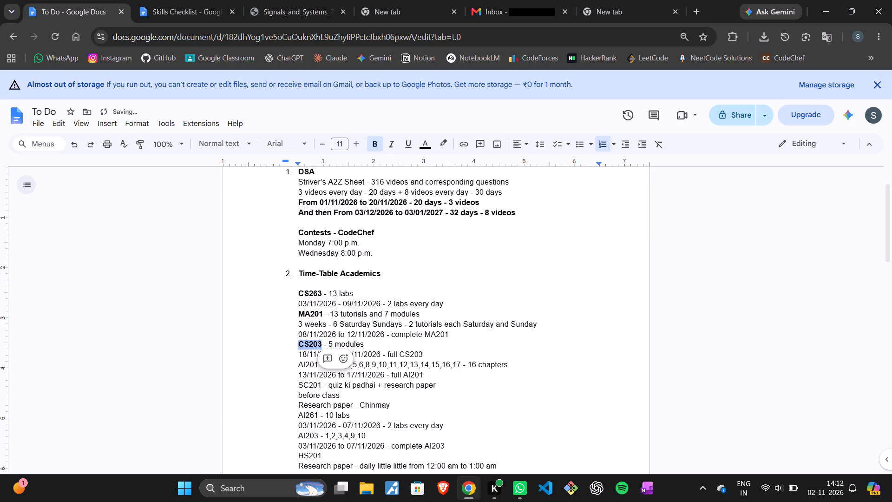
{"action": "left_click", "coordinate": [294, 337]}
{"action": "left_click_drag", "start_coordinate": [317, 364], "coordinate": [297, 362]}
{"action": "key", "text": "ctrl+b"}
{"action": "left_click", "coordinate": [298, 362]}
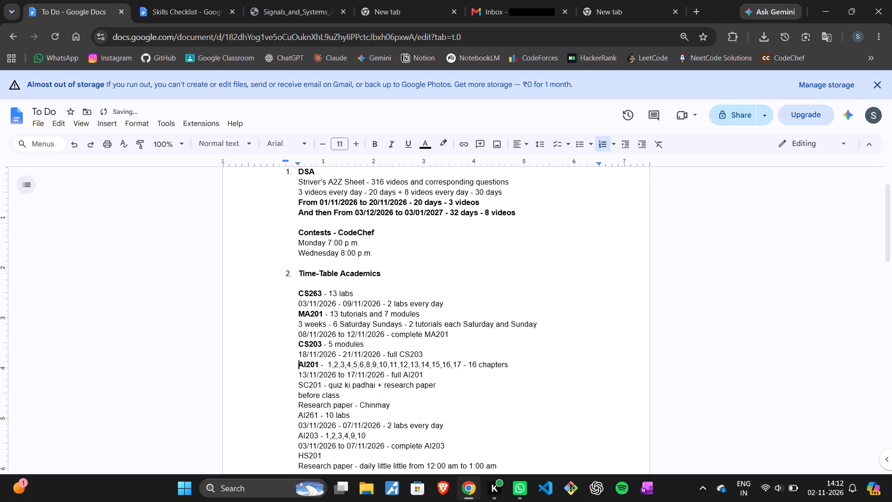
Bold the course codes SC201, AI261, AI203 and HS201 in the rest of the Time-Table Academics section.
{"action": "scroll", "coordinate": [298, 361], "scroll_direction": "down", "scroll_amount": 1}
{"action": "left_click_drag", "start_coordinate": [322, 329], "coordinate": [321, 328]}
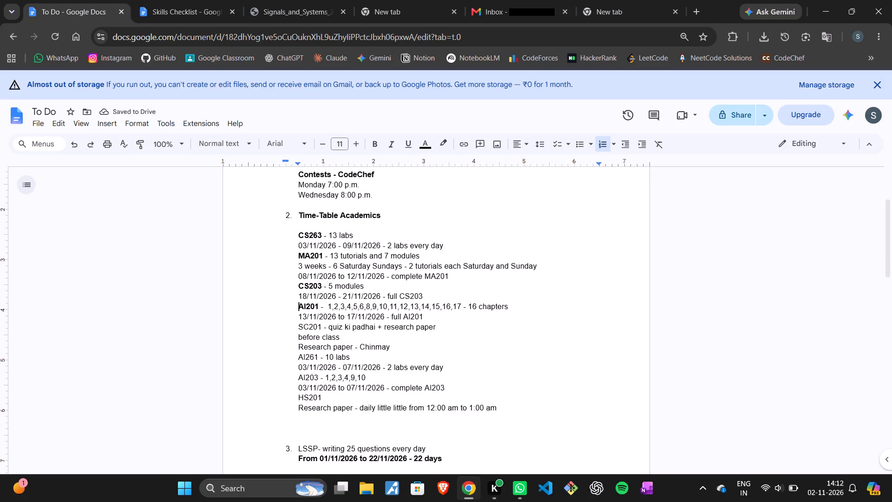
{"action": "left_click_drag", "start_coordinate": [321, 328], "coordinate": [297, 328]}
{"action": "key", "text": "ctrl+b"}
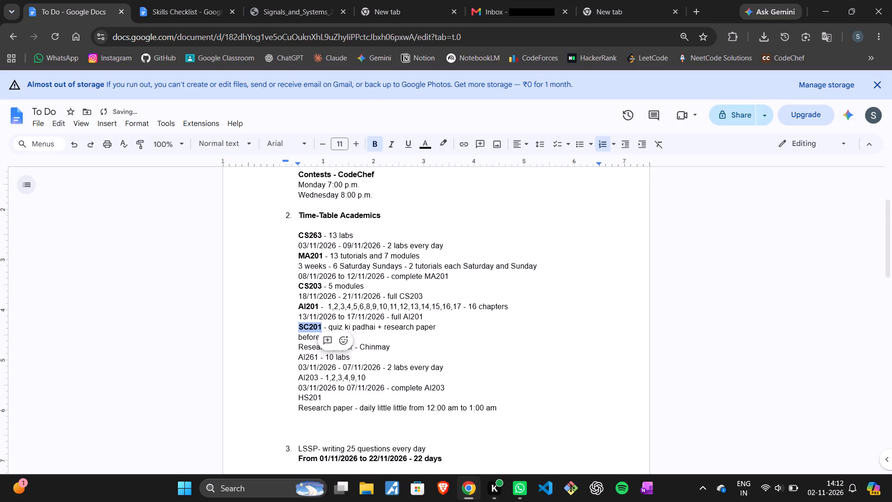
{"action": "left_click", "coordinate": [303, 357]}
{"action": "left_click_drag", "start_coordinate": [317, 359], "coordinate": [291, 356]}
{"action": "key", "text": "ctrl+b"}
{"action": "left_click", "coordinate": [289, 366]}
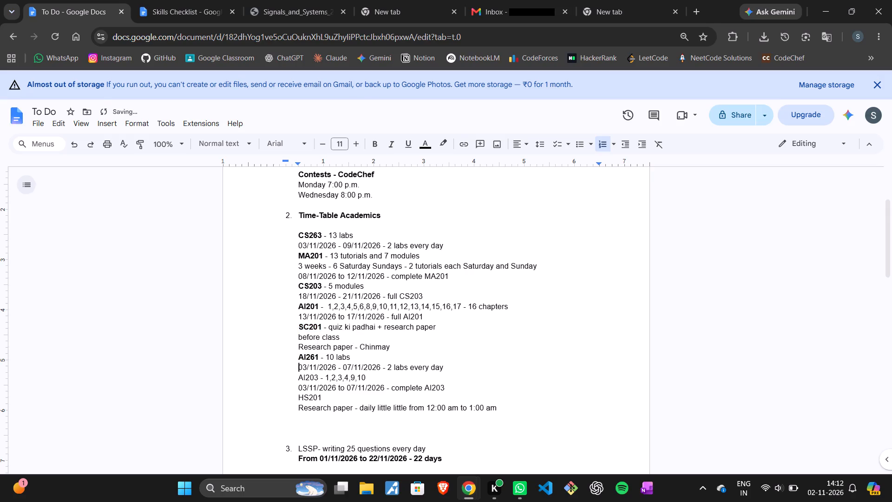
{"action": "left_click_drag", "start_coordinate": [318, 377], "coordinate": [296, 375]}
{"action": "key", "text": "ctrl+b"}
{"action": "left_click", "coordinate": [296, 375]}
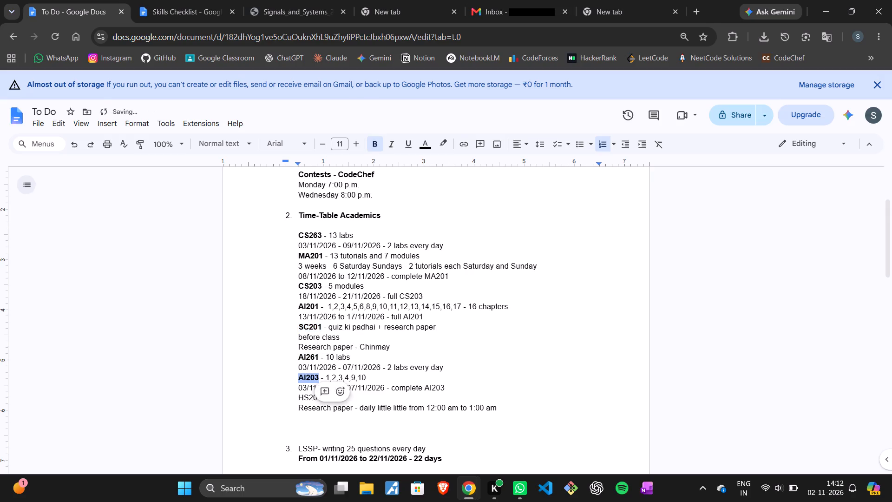
{"action": "left_click_drag", "start_coordinate": [325, 398], "coordinate": [281, 395]}
{"action": "key", "text": "ctrl+b"}
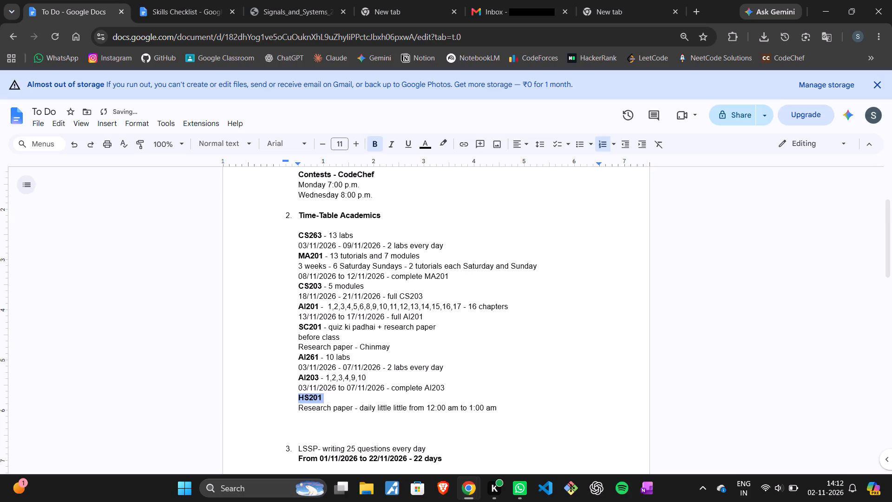
{"action": "left_click", "coordinate": [269, 368]}
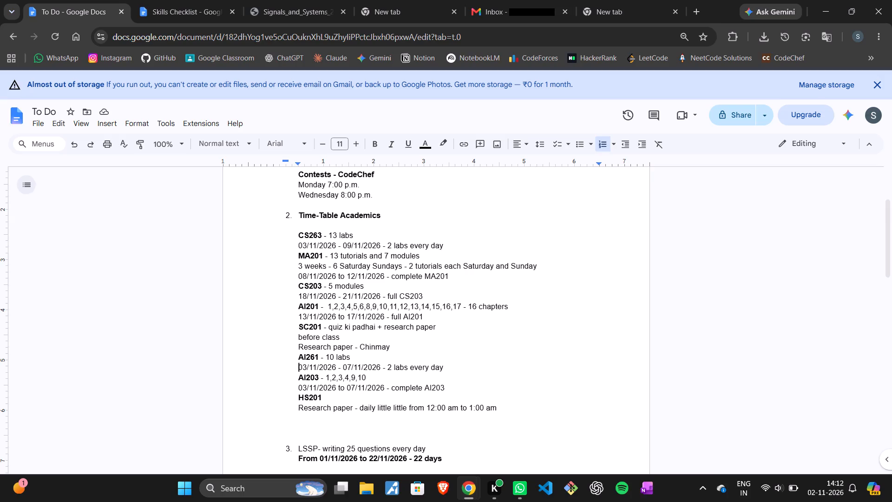
Move the AI261 entry with its 03/11/2026 - 07/11/2026 labs line to directly below the CS263 schedule, before MA201.
{"action": "left_click", "coordinate": [447, 244]}
{"action": "left_click_drag", "start_coordinate": [449, 367], "coordinate": [293, 360]}
{"action": "key", "text": "ctrl+c"}
{"action": "key", "text": "BackSpace"}
{"action": "key", "text": "BackSpace"}
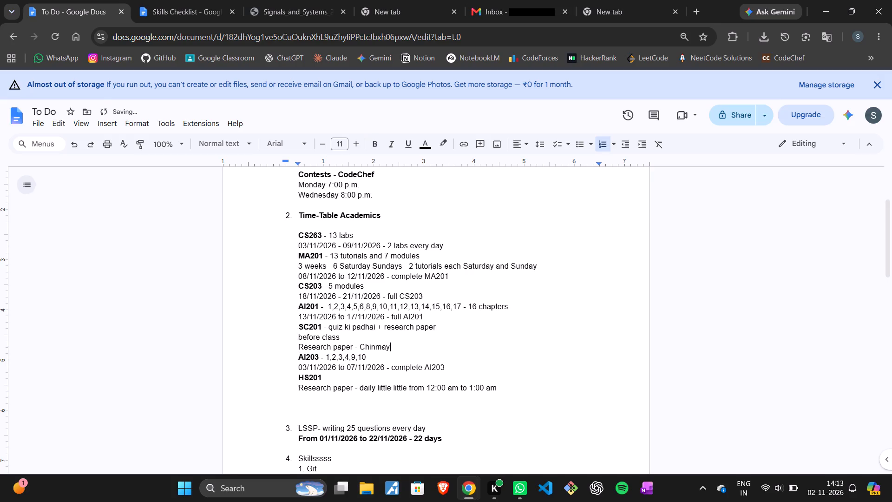
{"action": "left_click", "coordinate": [452, 242]}
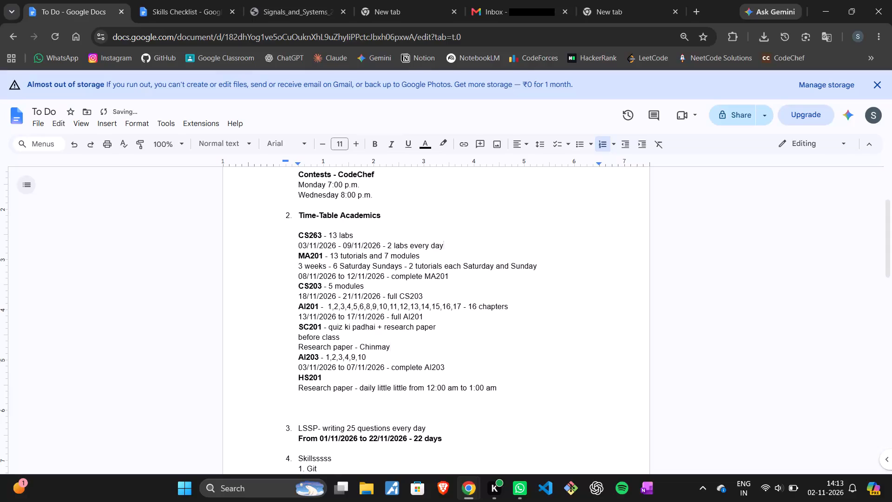
{"action": "key", "text": "shift+Return"}
{"action": "key", "text": "ctrl+v"}
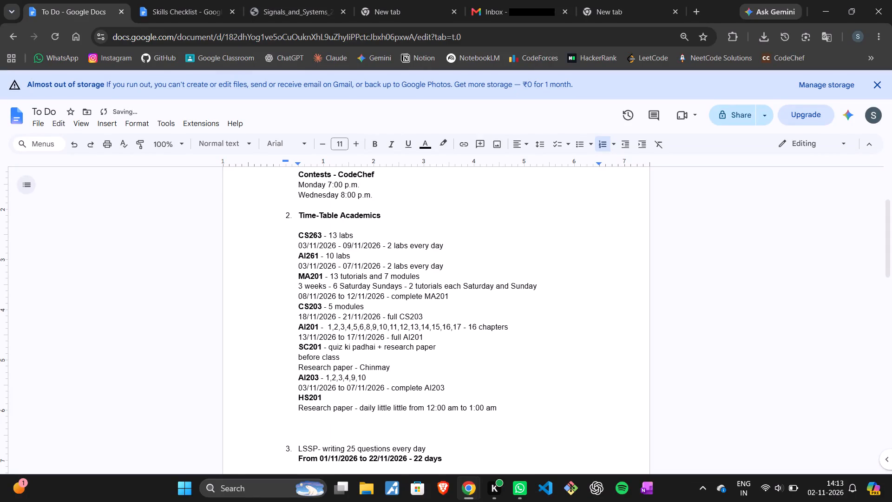
Bold the date lines "03/11/2026 - 09/11/2026 - 2 labs every day" under CS263 and "03/11/2026 - 07/11/2026 - 2 labs every day" under AI261.
{"action": "scroll", "coordinate": [380, 246], "scroll_direction": "up", "scroll_amount": 2}
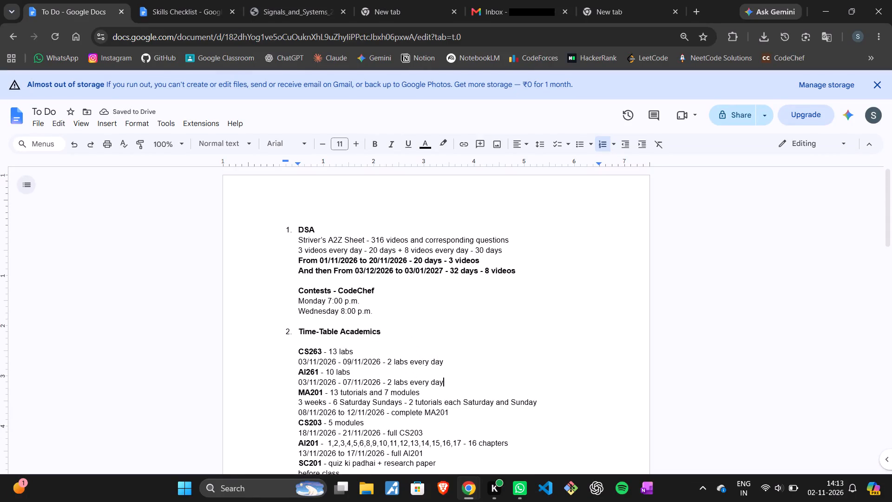
{"action": "scroll", "coordinate": [380, 246], "scroll_direction": "down", "scroll_amount": 1}
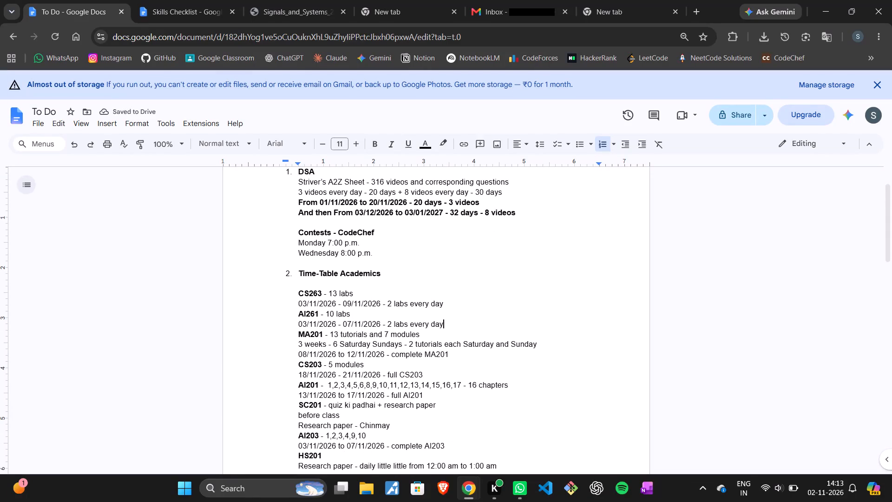
{"action": "scroll", "coordinate": [380, 246], "scroll_direction": "down", "scroll_amount": 1}
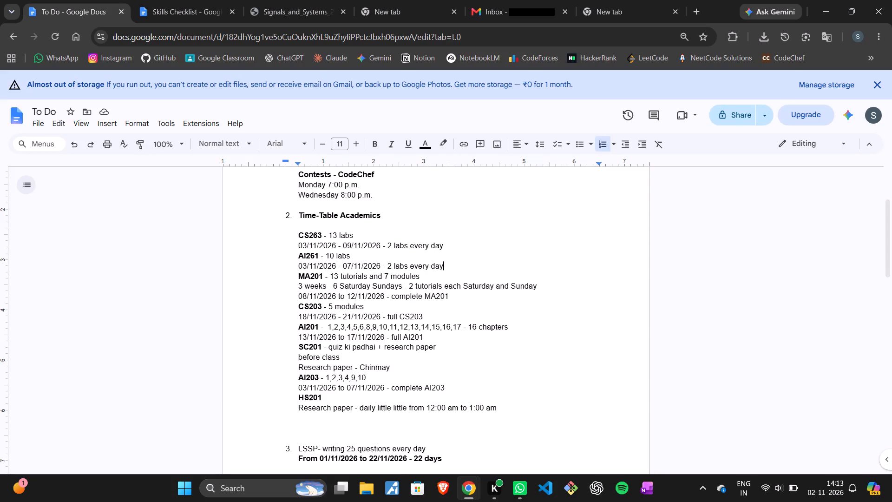
{"action": "left_click_drag", "start_coordinate": [295, 247], "coordinate": [466, 244]}
{"action": "key", "text": "ctrl+b"}
{"action": "left_click", "coordinate": [521, 251]}
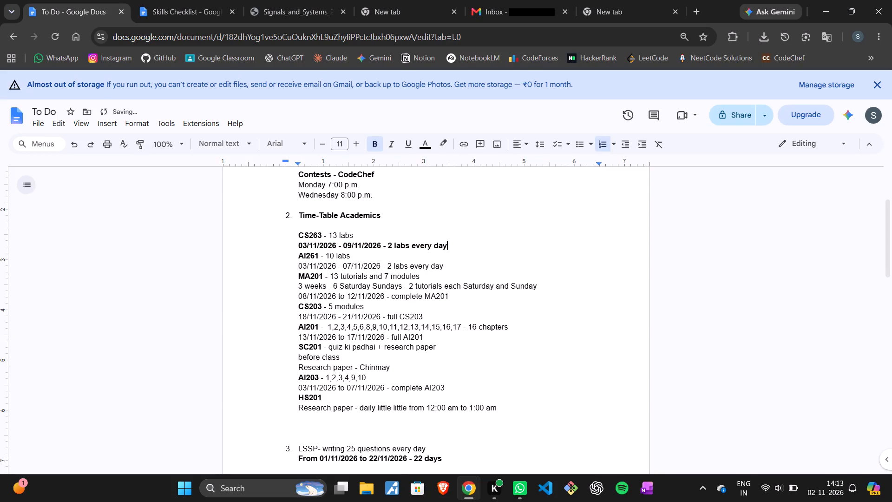
{"action": "left_click_drag", "start_coordinate": [295, 266], "coordinate": [473, 269]}
{"action": "key", "text": "ctrl+b"}
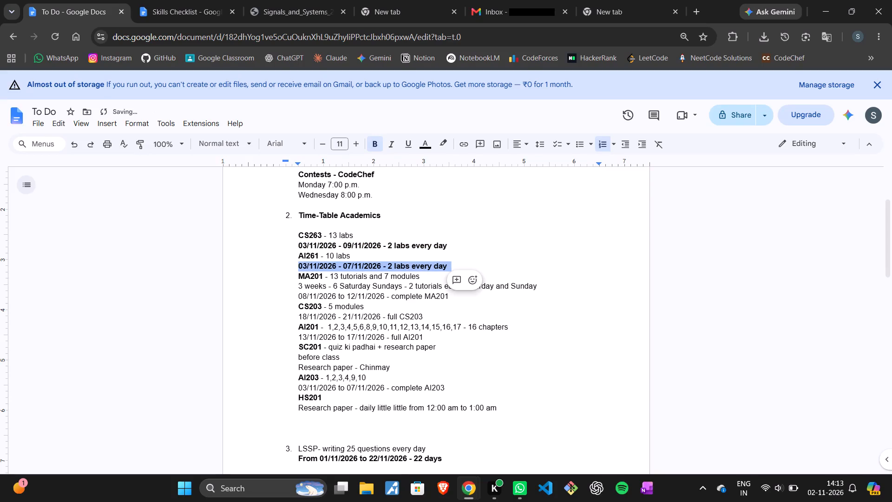
Remove bold from "From" and "And then From" at the start of the two DSA date lines, keeping the dates bold.
{"action": "left_click", "coordinate": [473, 269]}
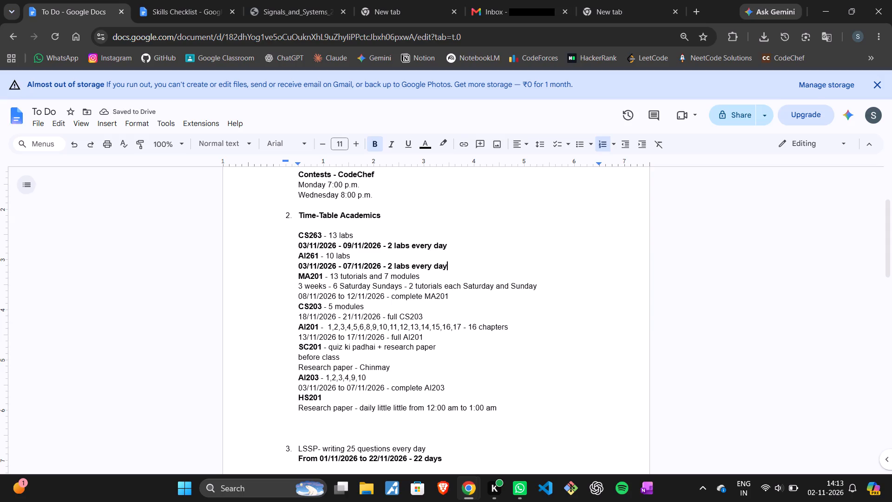
{"action": "scroll", "coordinate": [382, 244], "scroll_direction": "down", "scroll_amount": 1}
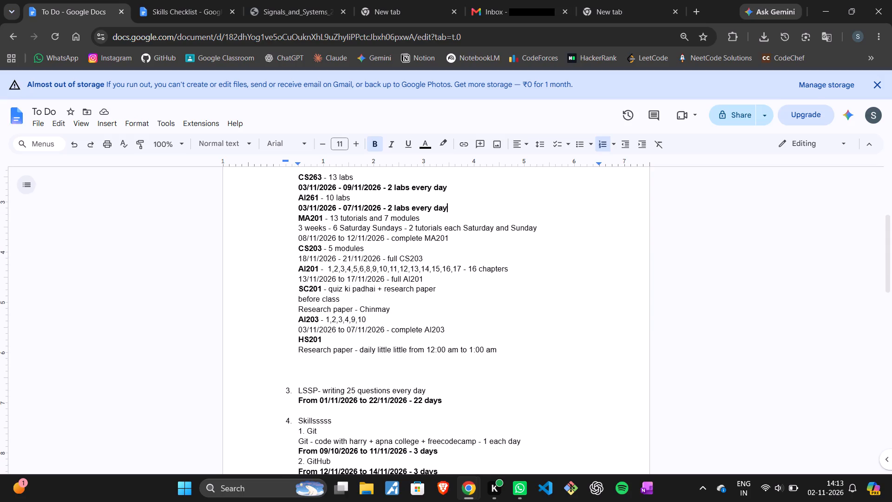
{"action": "scroll", "coordinate": [382, 244], "scroll_direction": "up", "scroll_amount": 3}
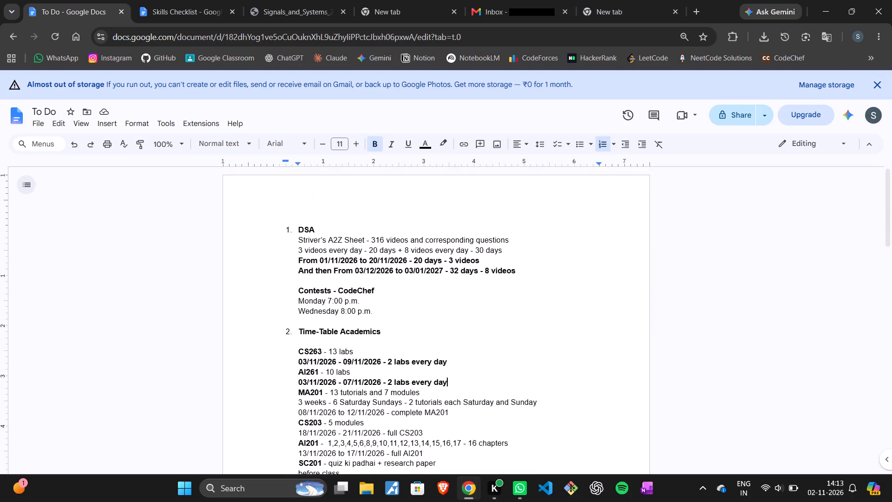
{"action": "scroll", "coordinate": [383, 244], "scroll_direction": "up", "scroll_amount": 2}
{"action": "scroll", "coordinate": [383, 243], "scroll_direction": "down", "scroll_amount": 1}
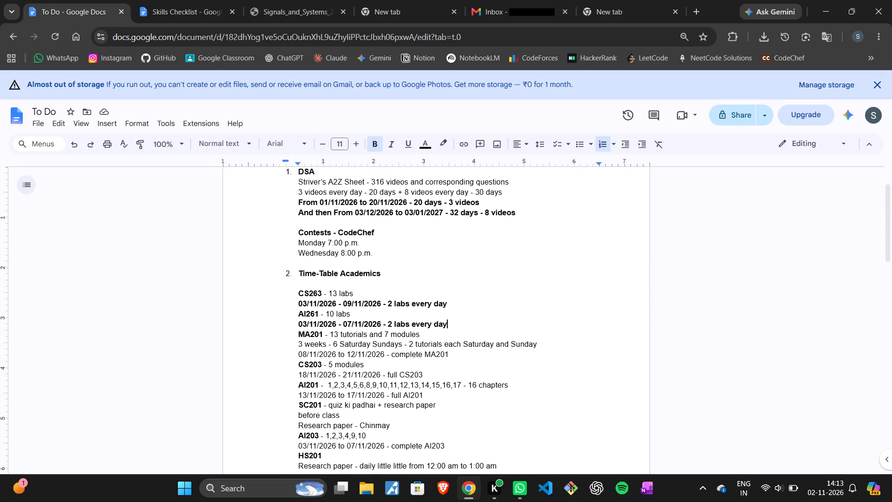
{"action": "left_click_drag", "start_coordinate": [320, 203], "coordinate": [294, 203]}
{"action": "key", "text": "ctrl+b"}
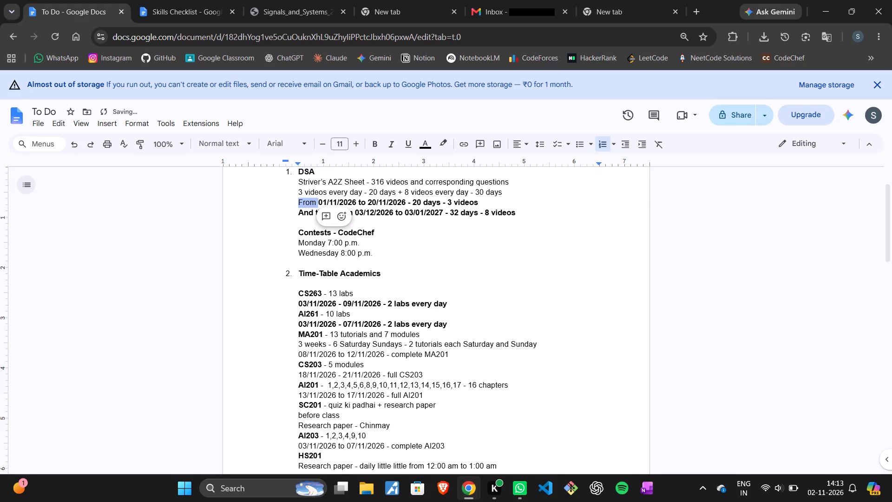
{"action": "left_click", "coordinate": [281, 222]}
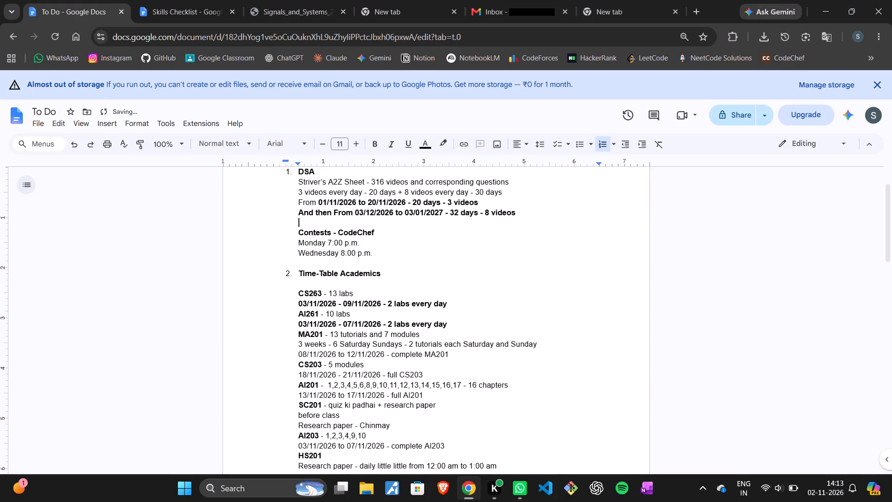
{"action": "left_click_drag", "start_coordinate": [354, 213], "coordinate": [301, 212]}
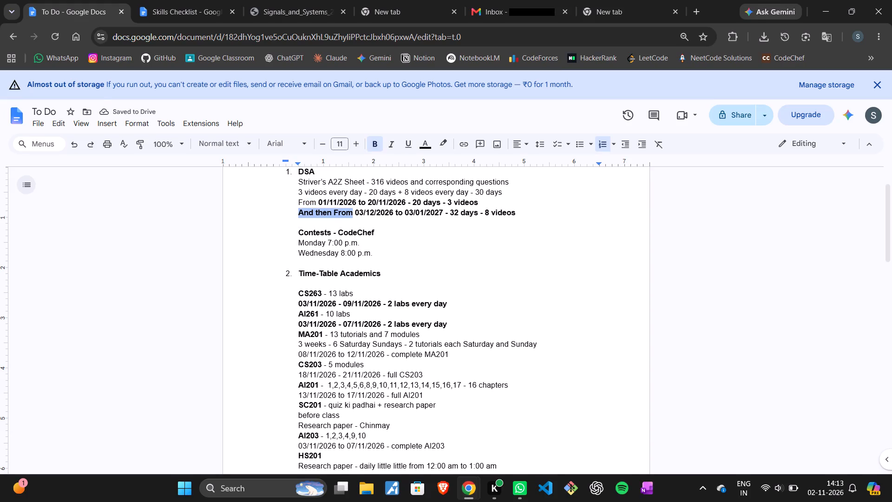
{"action": "key", "text": "ctrl+b"}
{"action": "left_click", "coordinate": [281, 215]}
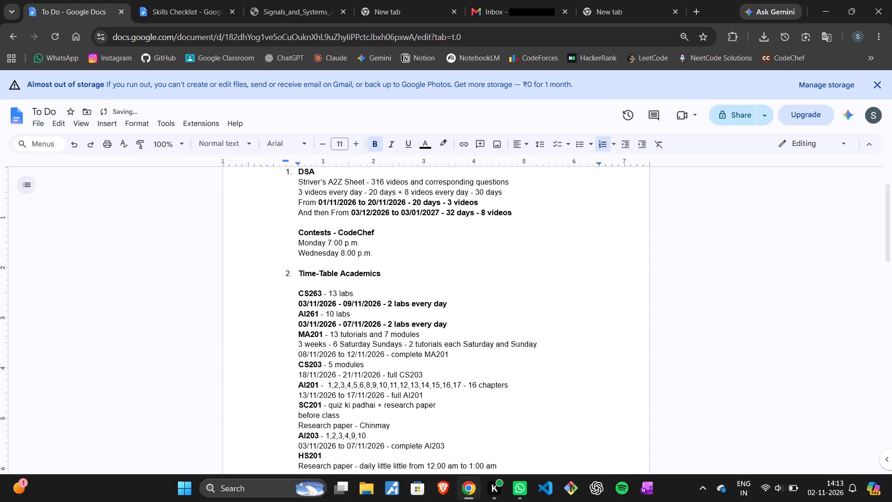
Remove bold from "- 20 days -" and "- 32 days -" in the two DSA date lines.
{"action": "left_click_drag", "start_coordinate": [407, 201], "coordinate": [441, 201]}
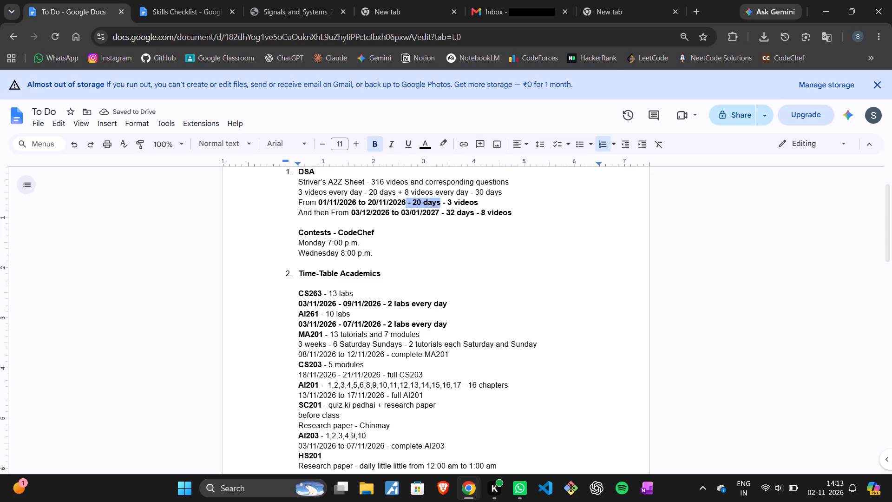
{"action": "left_click_drag", "start_coordinate": [441, 201], "coordinate": [446, 202]}
{"action": "key", "text": "ctrl+b"}
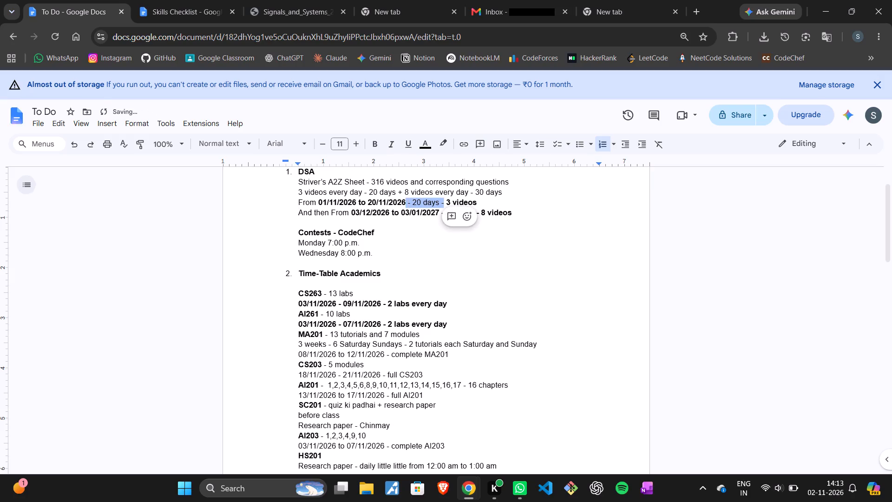
{"action": "left_click", "coordinate": [430, 236]}
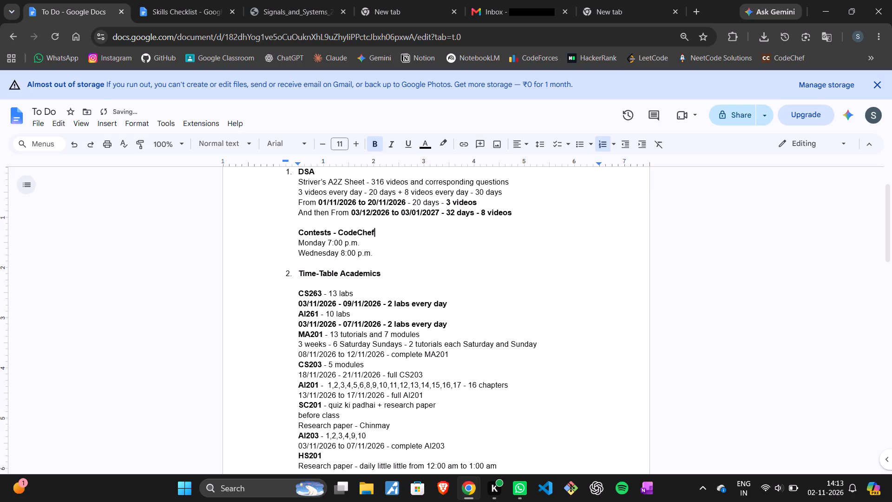
{"action": "left_click_drag", "start_coordinate": [439, 215], "coordinate": [483, 215]}
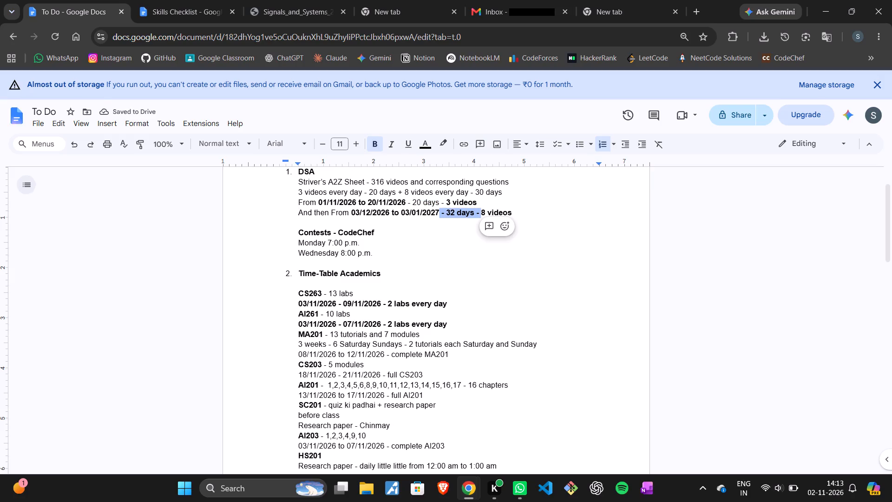
{"action": "key", "text": "ctrl+b"}
{"action": "left_click", "coordinate": [450, 247]}
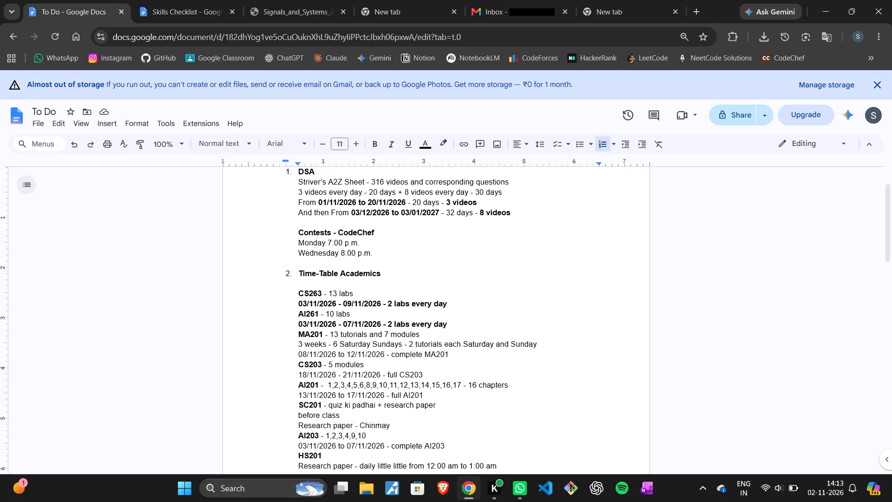
Remove bold from the dash before "2 labs" in the date line under CS263.
{"action": "scroll", "coordinate": [444, 240], "scroll_direction": "down", "scroll_amount": 1}
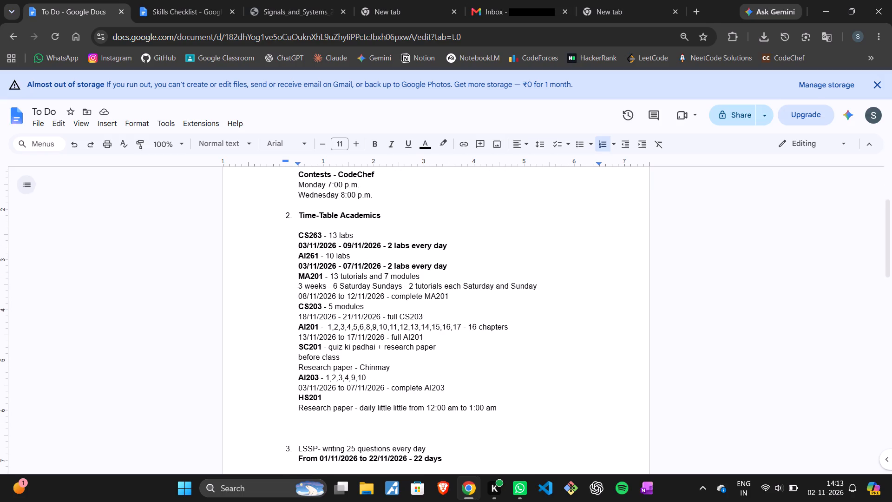
{"action": "left_click_drag", "start_coordinate": [381, 248], "coordinate": [388, 250]}
{"action": "key", "text": "ctrl+b"}
{"action": "scroll", "coordinate": [389, 249], "scroll_direction": "up", "scroll_amount": 1}
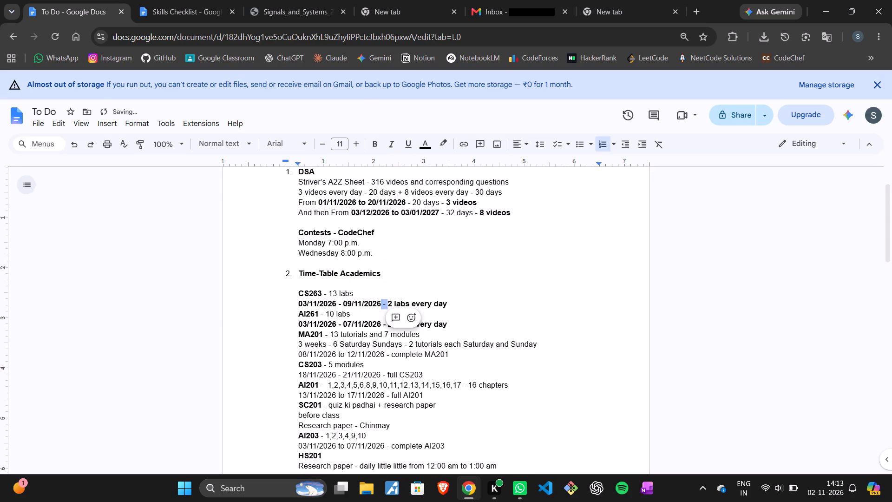
{"action": "scroll", "coordinate": [389, 249], "scroll_direction": "down", "scroll_amount": 1}
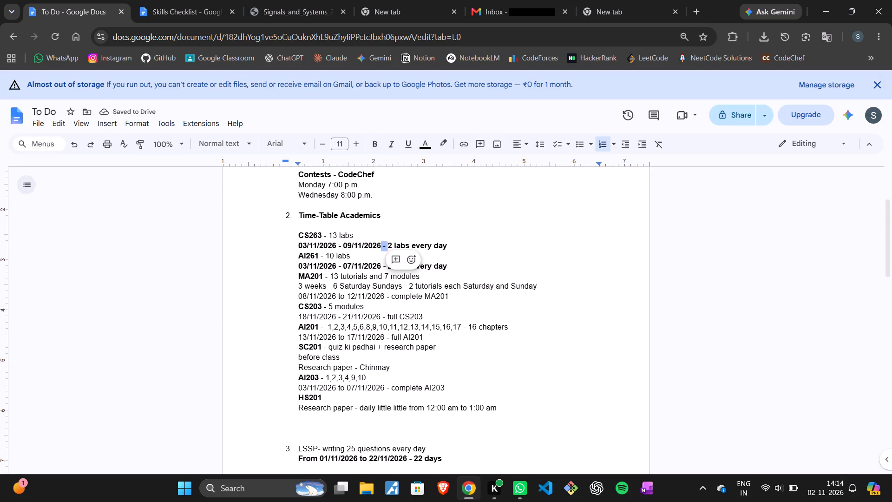
Replace the hyphen between the start and end dates with "to" in the CS263 and AI261 date lines.
{"action": "left_click", "coordinate": [341, 248]}
{"action": "key", "text": "BackSpace"}
{"action": "type", "text": "to"}
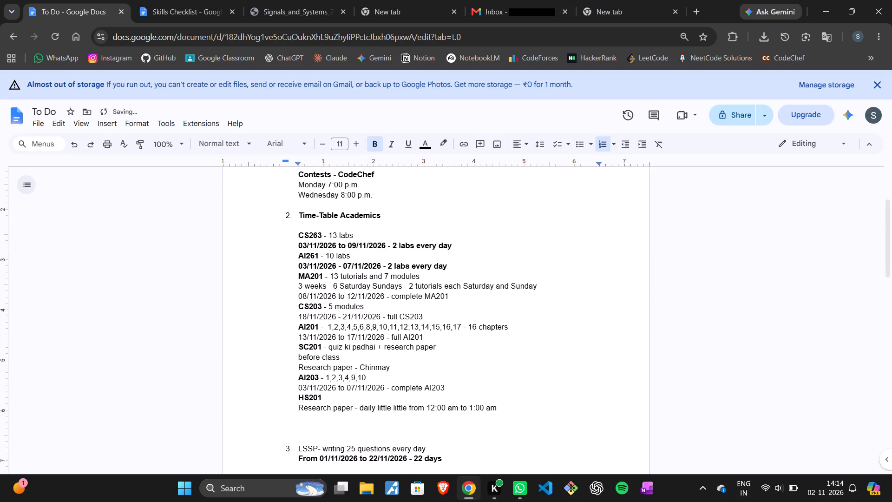
{"action": "left_click", "coordinate": [342, 267]}
{"action": "key", "text": "Left"}
{"action": "key", "text": "BackSpace"}
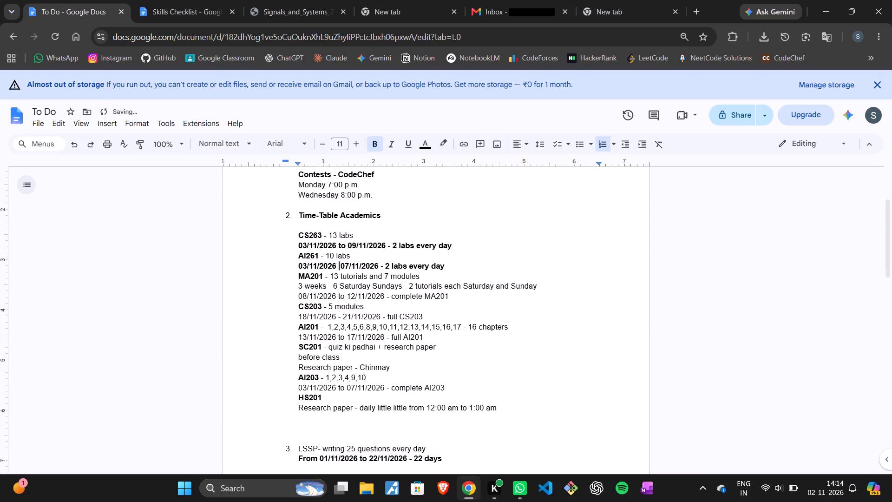
{"action": "type", "text": "to"}
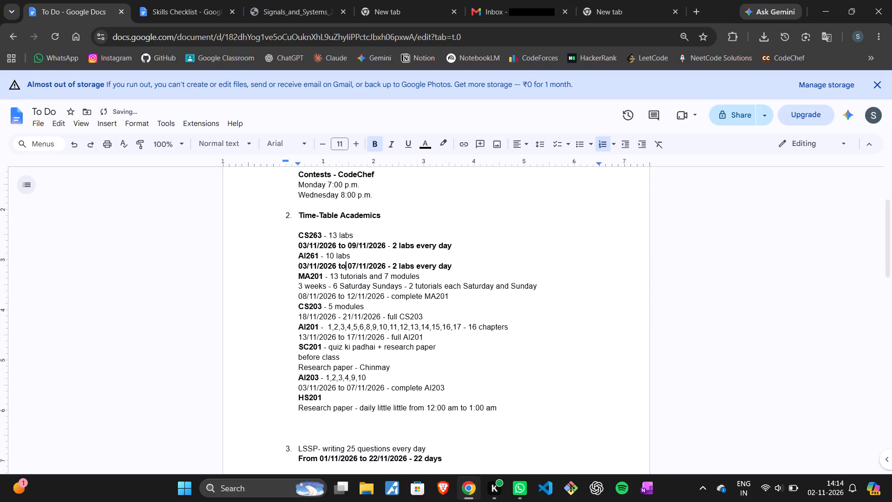
Remove bold from the dash before "2 labs" under AI261 and from "every day" in both the CS263 and AI261 date lines.
{"action": "left_click", "coordinate": [390, 265]}
{"action": "key", "text": "ctrl+b"}
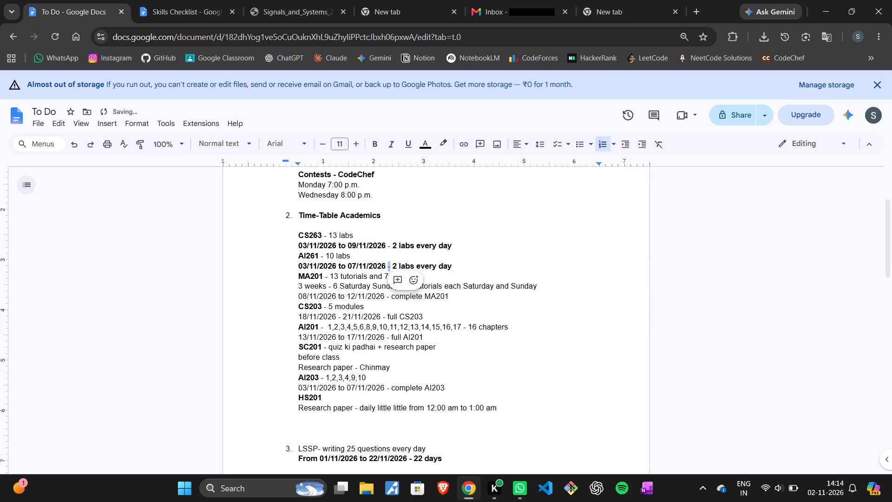
{"action": "left_click_drag", "start_coordinate": [416, 247], "coordinate": [476, 245]}
{"action": "key", "text": "ctrl+b"}
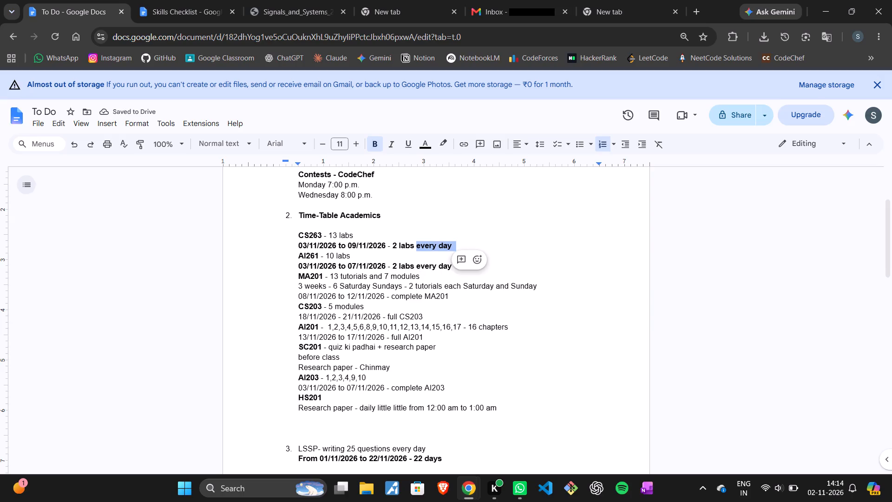
{"action": "key", "text": "ctrl+b"}
{"action": "left_click_drag", "start_coordinate": [416, 265], "coordinate": [456, 267]}
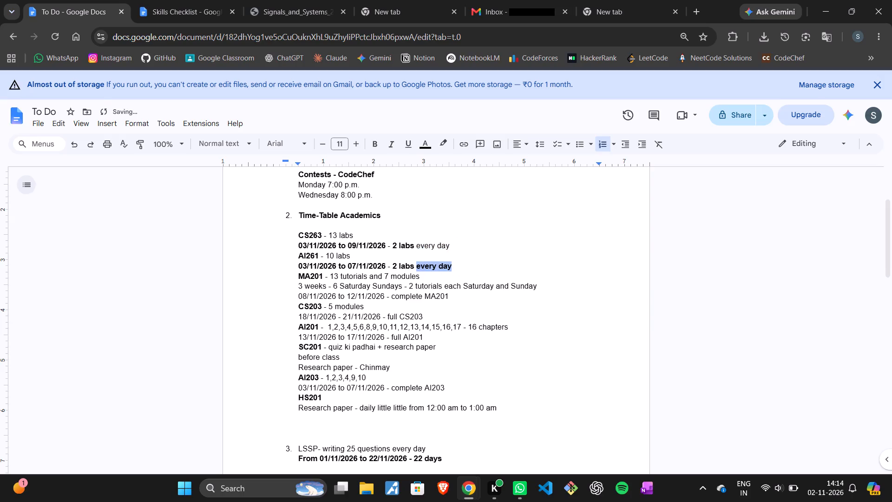
{"action": "left_click_drag", "start_coordinate": [456, 267], "coordinate": [457, 267]}
{"action": "key", "text": "ctrl+b"}
{"action": "left_click", "coordinate": [478, 253]}
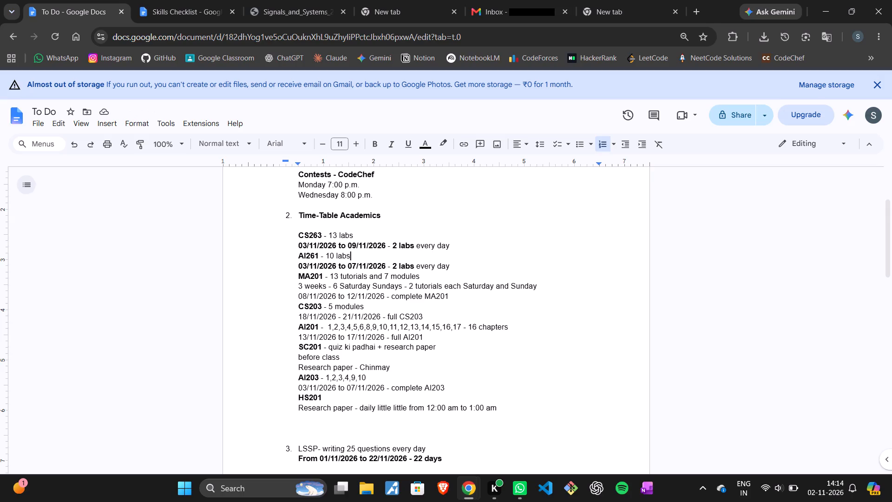
Move the HS201 entry with its research paper line to the top of the Time-Table Academics list, above CS263.
{"action": "left_click_drag", "start_coordinate": [513, 410], "coordinate": [220, 399]}
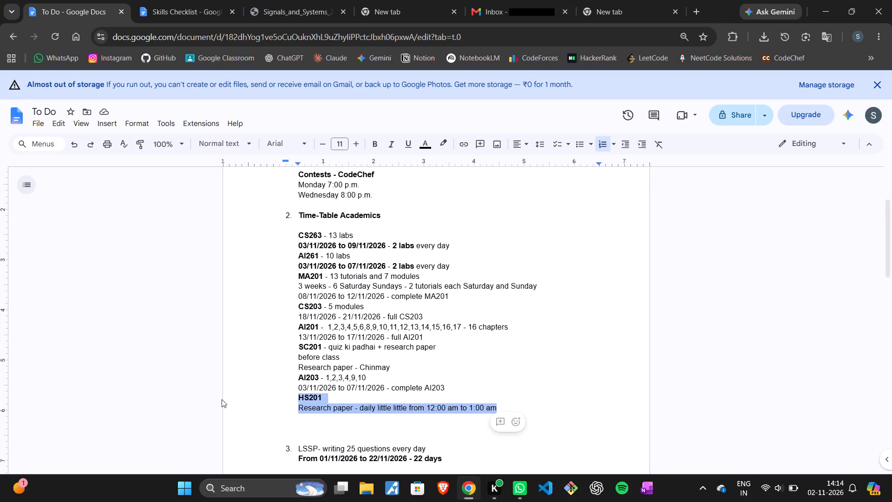
{"action": "key", "text": "ctrl+c"}
{"action": "key", "text": "BackSpace"}
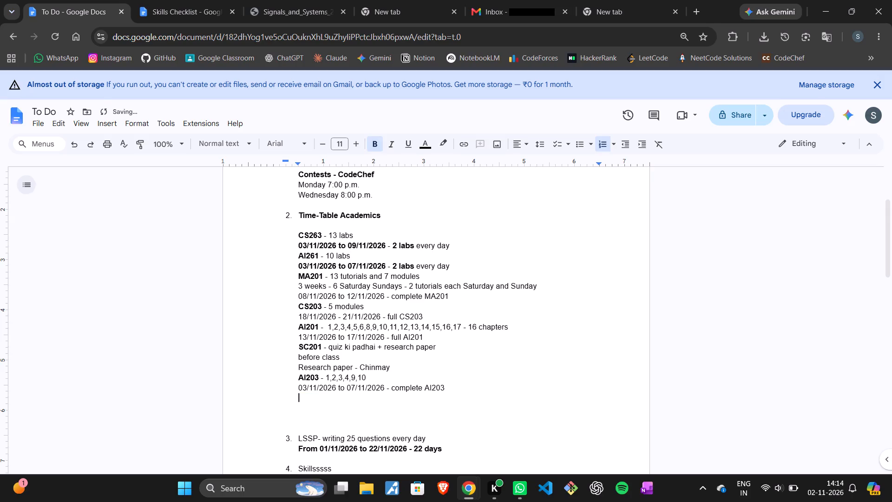
{"action": "left_click", "coordinate": [294, 234]}
{"action": "key", "text": "shift+Return"}
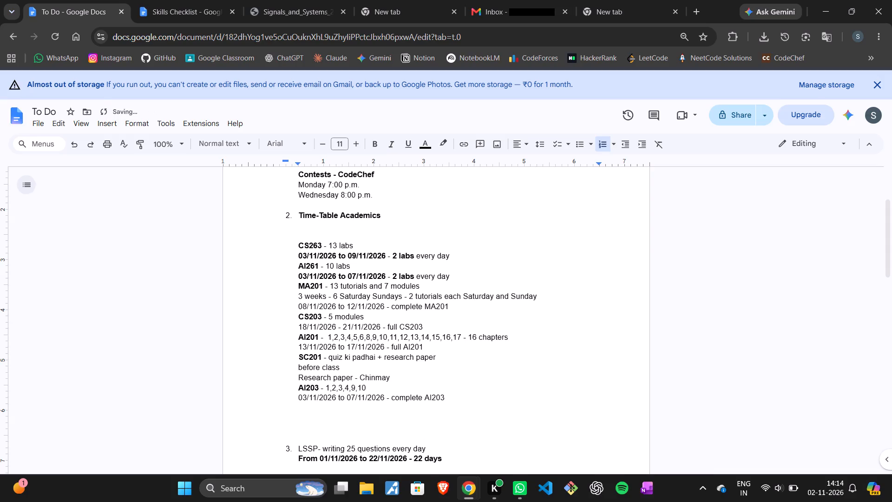
{"action": "key", "text": "ctrl+Up"}
{"action": "key", "text": "ctrl+v"}
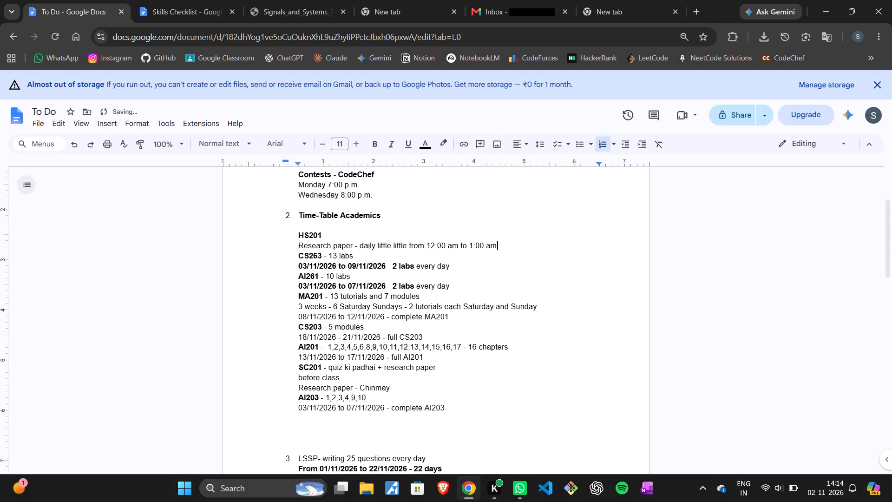
Bold the time range "12:00 am to 1:00 am" in the HS201 research paper line.
{"action": "left_click_drag", "start_coordinate": [429, 242], "coordinate": [434, 244]}
{"action": "left_click_drag", "start_coordinate": [434, 244], "coordinate": [435, 245]}
{"action": "left_click_drag", "start_coordinate": [426, 244], "coordinate": [517, 246]}
{"action": "key", "text": "ctrl+b"}
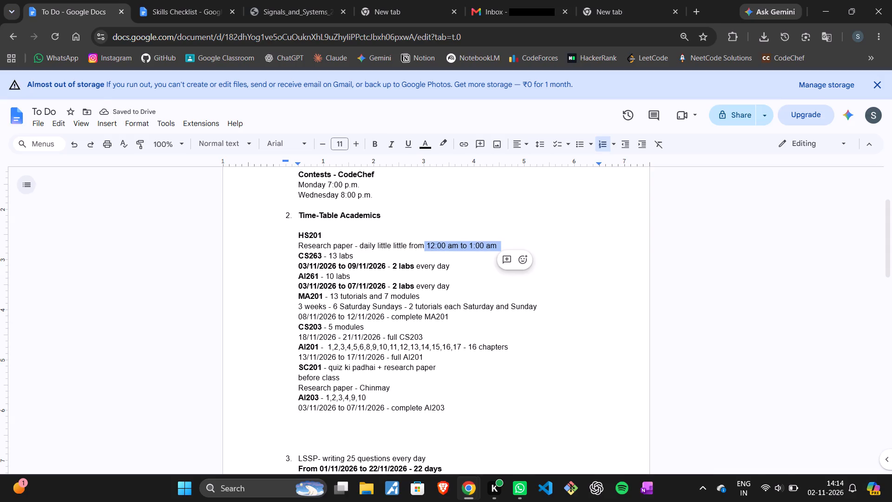
{"action": "left_click", "coordinate": [514, 245]}
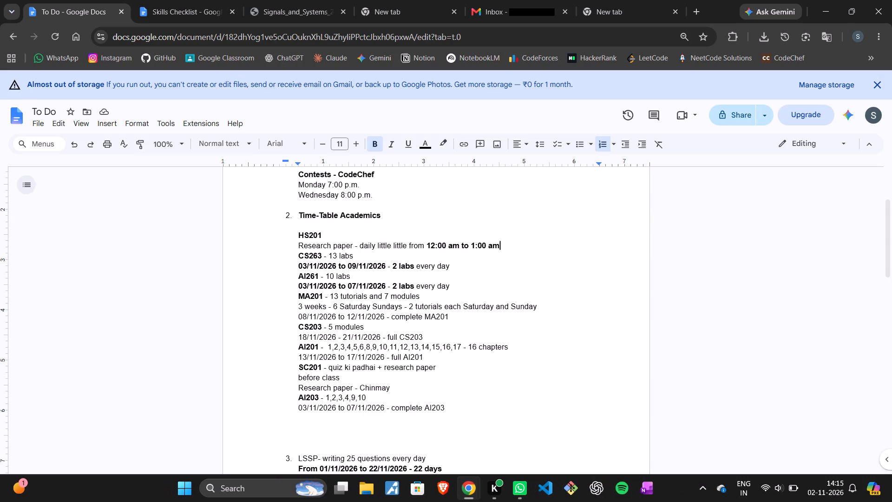
Move the AI203 entry with its date line to between the AI261 and MA201 entries.
{"action": "left_click_drag", "start_coordinate": [453, 410], "coordinate": [246, 398]}
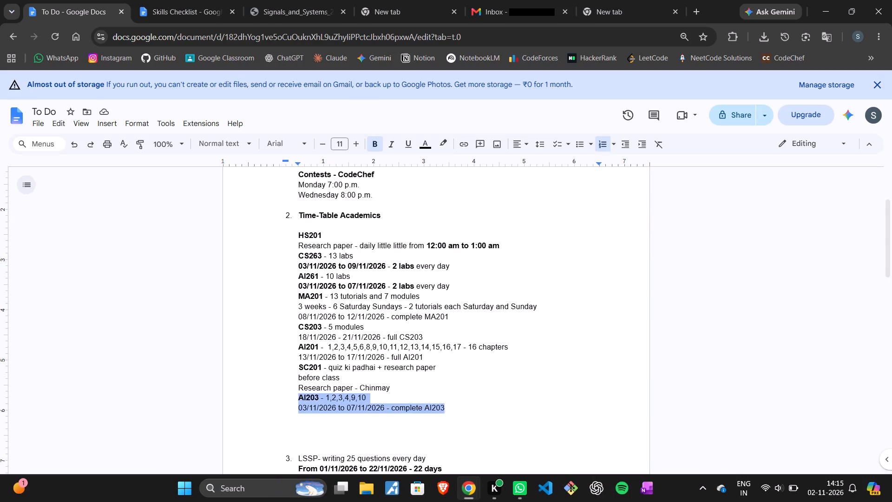
{"action": "left_click_drag", "start_coordinate": [246, 398], "coordinate": [243, 396]}
{"action": "key", "text": "ctrl+c"}
{"action": "key", "text": "BackSpace"}
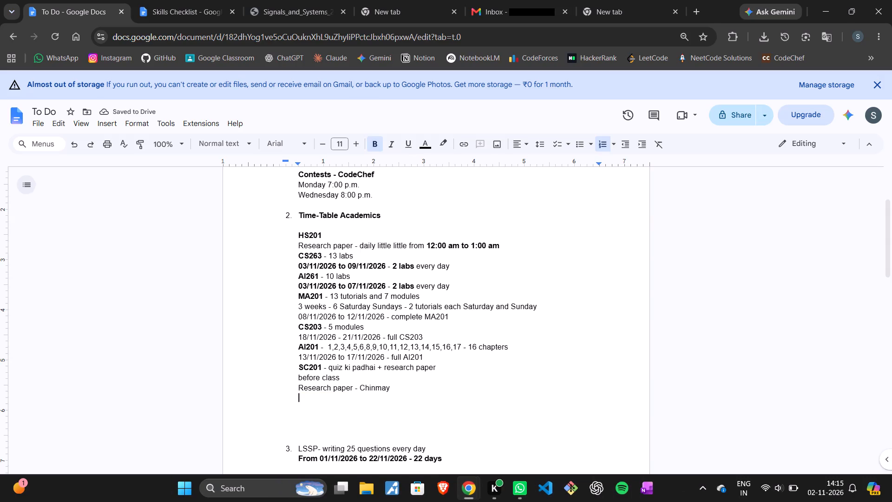
{"action": "left_click", "coordinate": [456, 284]}
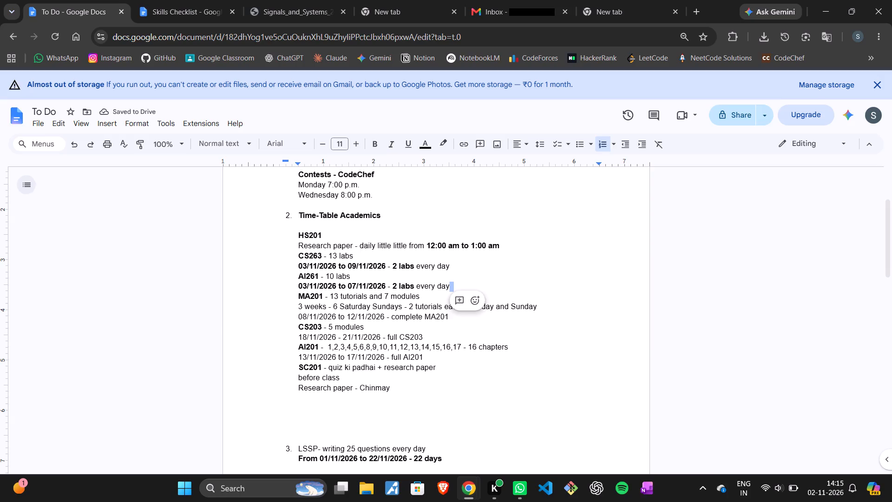
{"action": "key", "text": "shift+Return"}
{"action": "key", "text": "Left"}
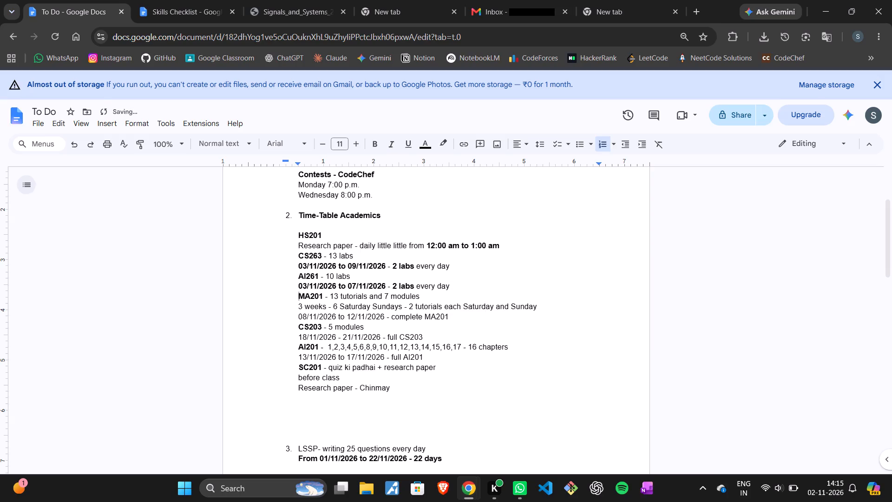
{"action": "key", "text": "shift+Return"}
{"action": "key", "text": "ctrl+shift+v"}
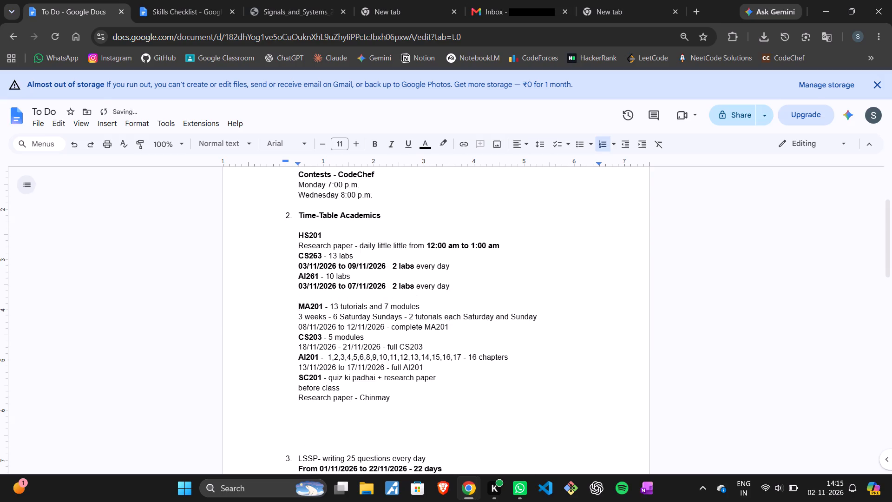
{"action": "key", "text": "ctrl+z"}
{"action": "key", "text": "ctrl+v"}
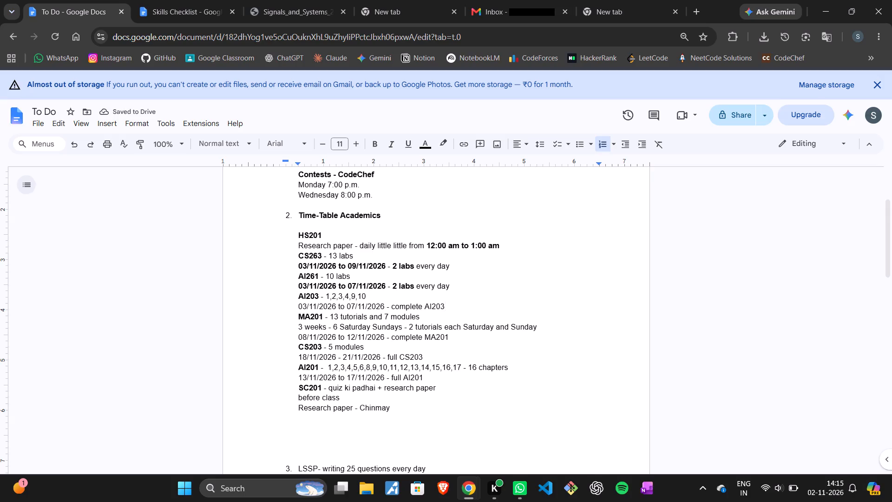
Bold the date range "03/11/2026 to 07/11/2026" in the AI203 entry.
{"action": "left_click_drag", "start_coordinate": [294, 306], "coordinate": [385, 317]}
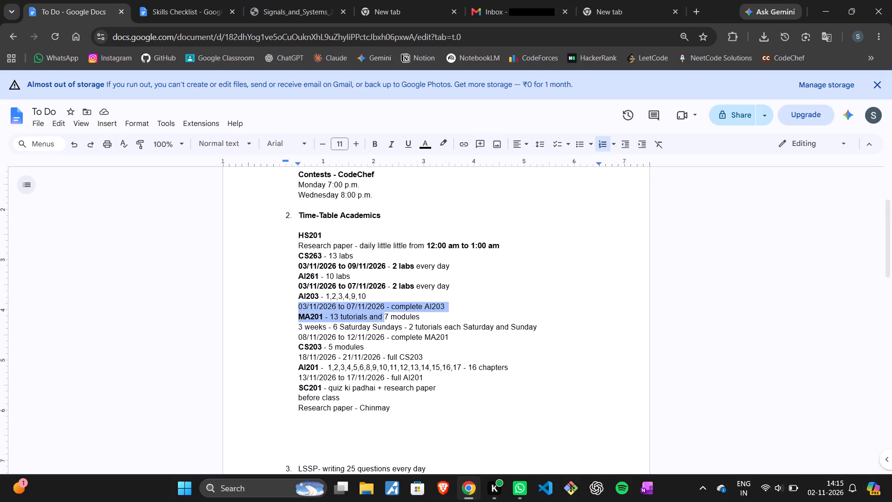
{"action": "left_click_drag", "start_coordinate": [385, 317], "coordinate": [387, 309]}
{"action": "left_click", "coordinate": [378, 149]}
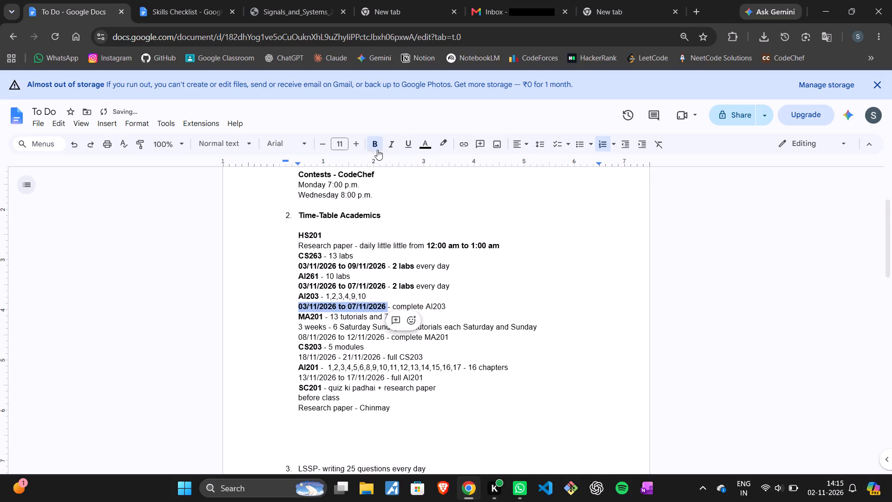
{"action": "left_click", "coordinate": [545, 269]}
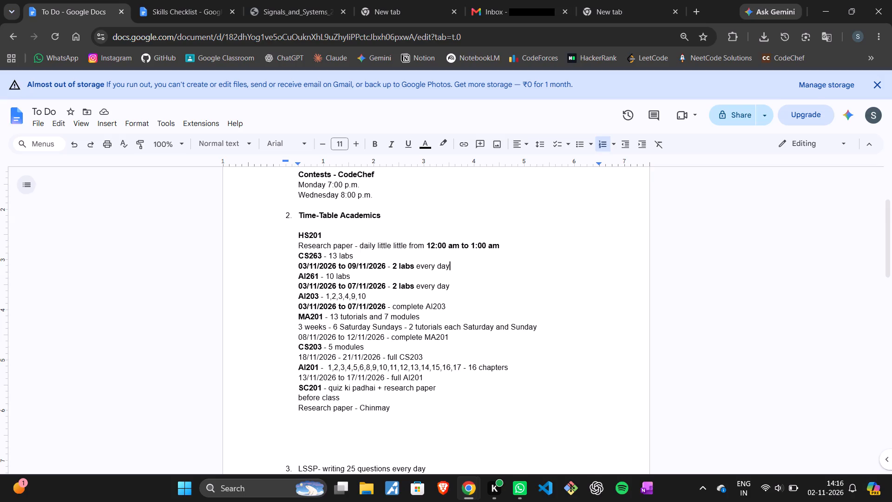
Bold "6 Saturday Sundays", "2 tutorials" and the date range "08/11/2026 to 12/11/2026" in the MA201 entry.
{"action": "left_click_drag", "start_coordinate": [333, 327], "coordinate": [370, 327]}
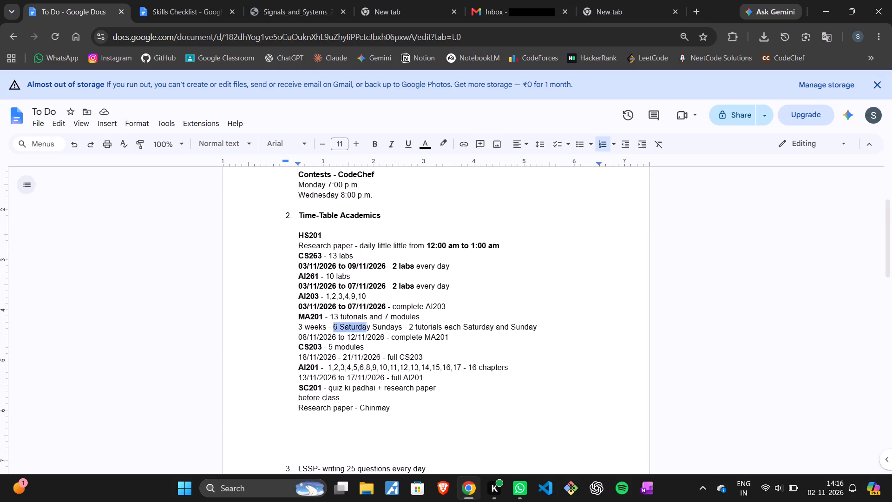
{"action": "left_click_drag", "start_coordinate": [370, 327], "coordinate": [405, 326]}
{"action": "key", "text": "ctrl+b"}
{"action": "left_click_drag", "start_coordinate": [413, 326], "coordinate": [417, 326]}
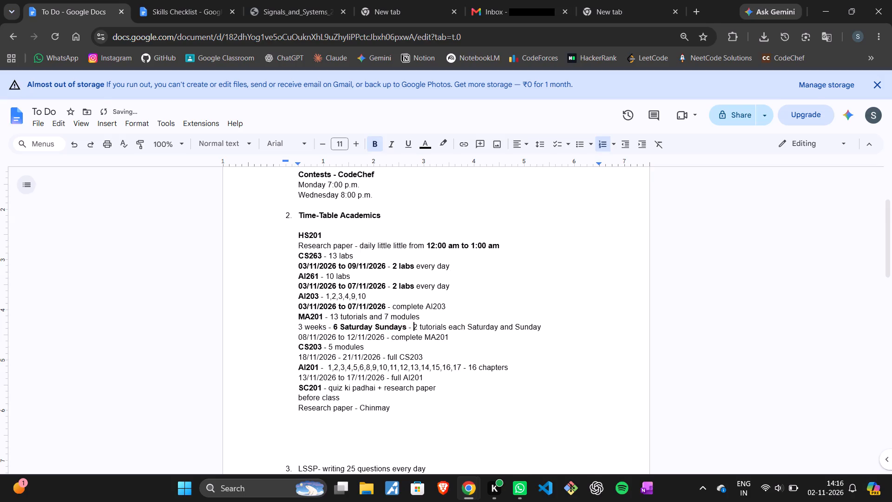
{"action": "left_click_drag", "start_coordinate": [417, 326], "coordinate": [447, 331]}
{"action": "key", "text": "ctrl+b"}
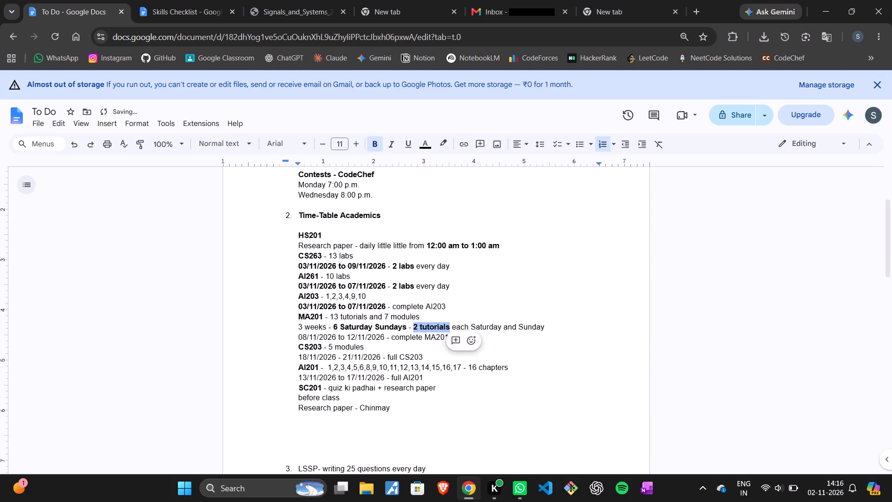
{"action": "left_click", "coordinate": [413, 358]}
{"action": "left_click_drag", "start_coordinate": [289, 338], "coordinate": [387, 337]}
{"action": "key", "text": "ctrl+b"}
{"action": "left_click", "coordinate": [500, 352]}
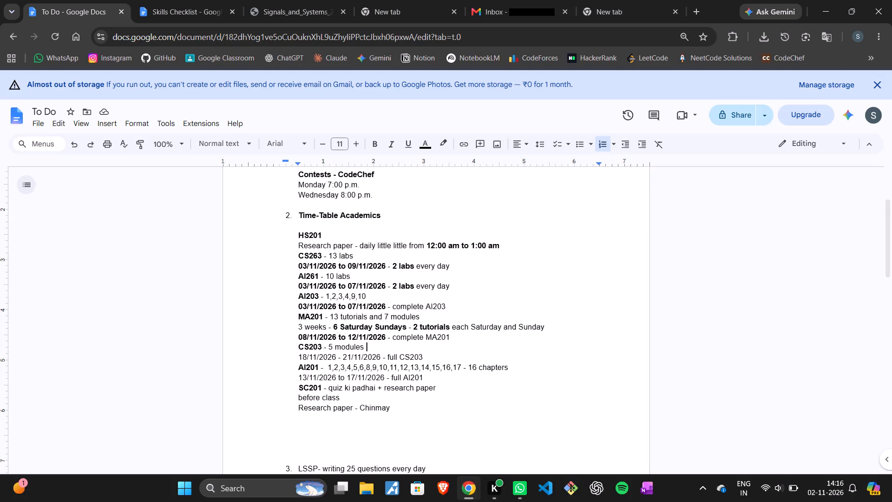
Move the AI201 entry with its date line above CS203, directly after the MA201 entry.
{"action": "left_click_drag", "start_coordinate": [429, 380], "coordinate": [282, 368]}
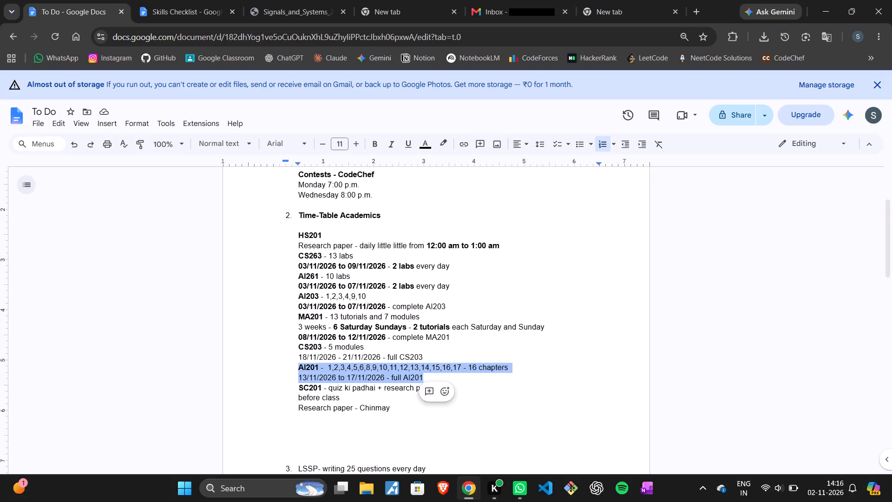
{"action": "key", "text": "ctrl+c"}
{"action": "key", "text": "BackSpace"}
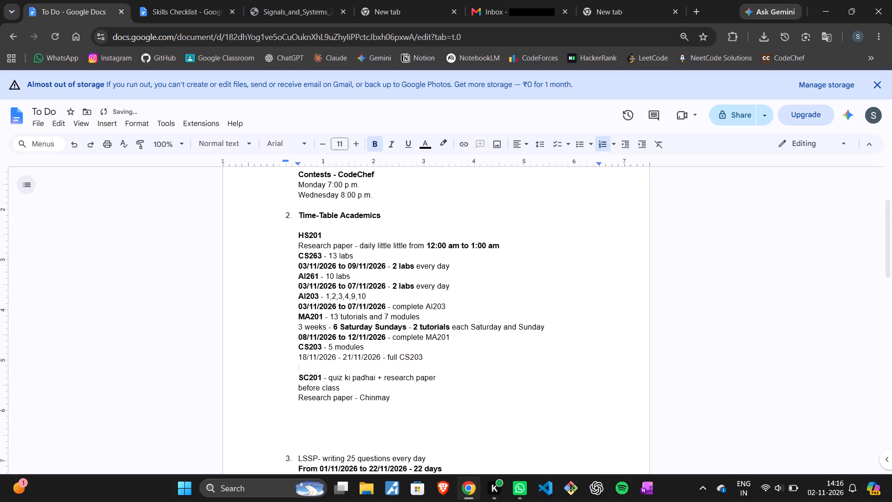
{"action": "key", "text": "BackSpace"}
{"action": "left_click", "coordinate": [464, 339]}
{"action": "key", "text": "shift+Return"}
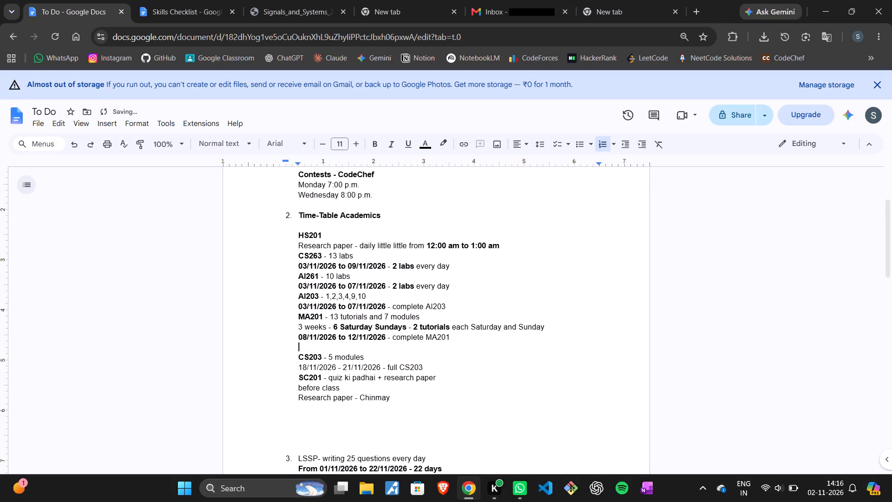
{"action": "key", "text": "ctrl+v"}
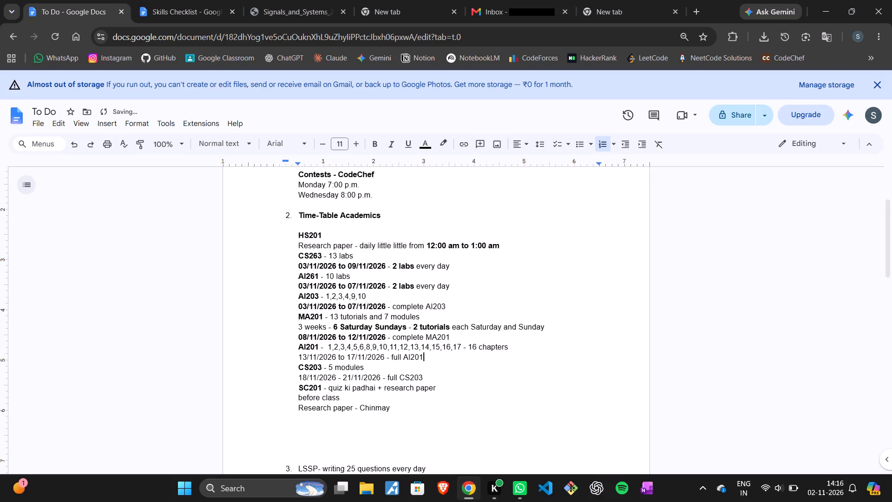
Bold the date ranges "13/11/2026 to 17/11/2026" under AI201 and "18/11/2026 - 21/11/2026" under CS203.
{"action": "left_click_drag", "start_coordinate": [384, 361], "coordinate": [308, 361]}
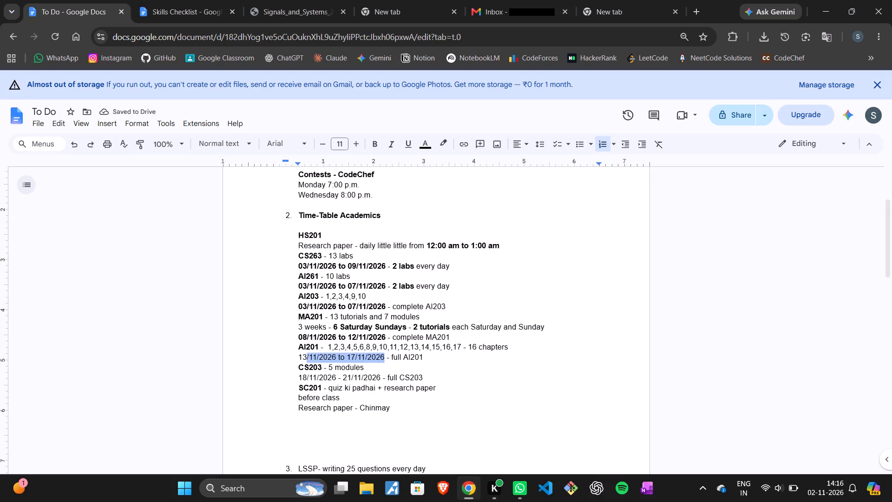
{"action": "left_click_drag", "start_coordinate": [308, 361], "coordinate": [294, 361]}
{"action": "key", "text": "ctrl+b"}
{"action": "left_click", "coordinate": [295, 360]}
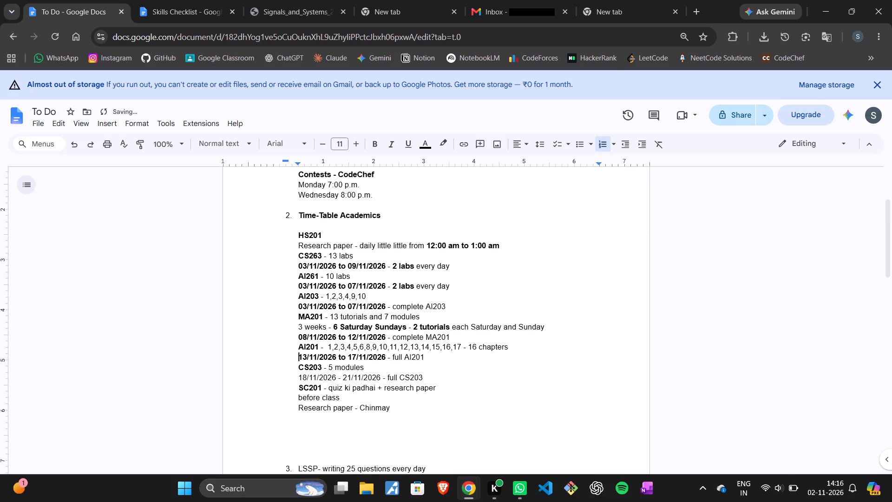
{"action": "left_click_drag", "start_coordinate": [378, 379], "coordinate": [373, 378]}
{"action": "left_click_drag", "start_coordinate": [373, 378], "coordinate": [352, 378]}
{"action": "left_click_drag", "start_coordinate": [379, 376], "coordinate": [303, 374]}
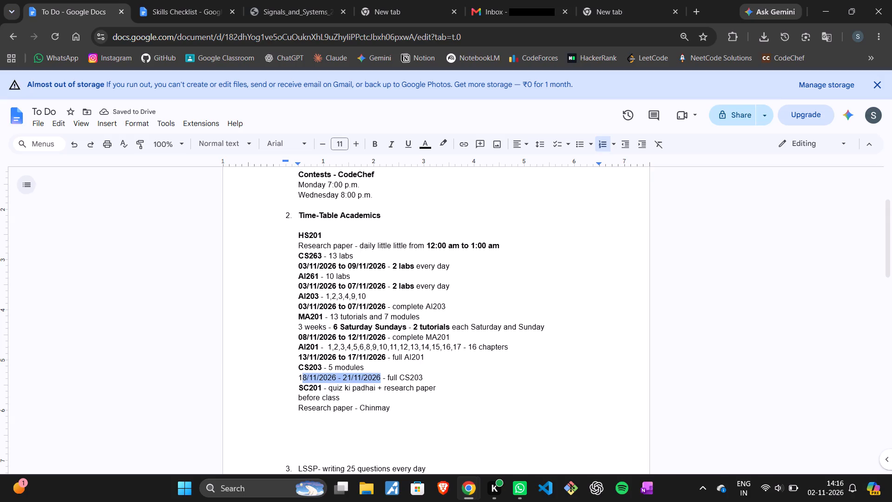
{"action": "left_click_drag", "start_coordinate": [303, 374], "coordinate": [298, 373]}
{"action": "key", "text": "ctrl+b"}
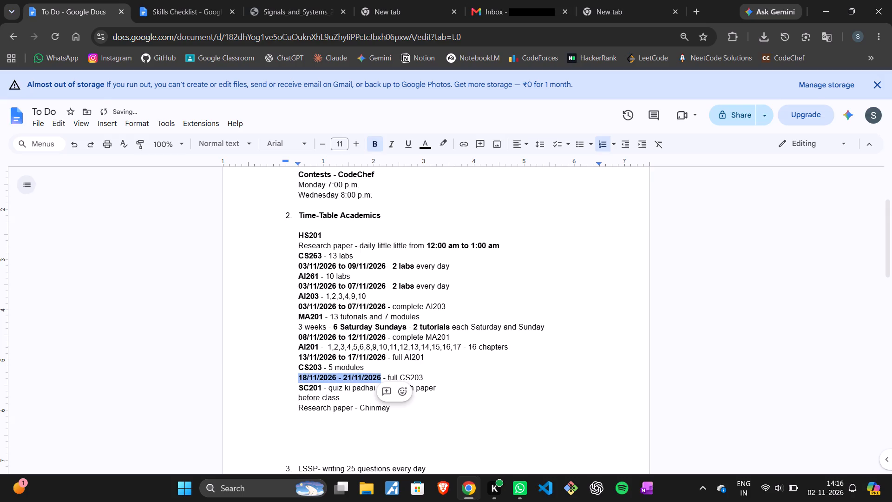
{"action": "left_click", "coordinate": [293, 367]}
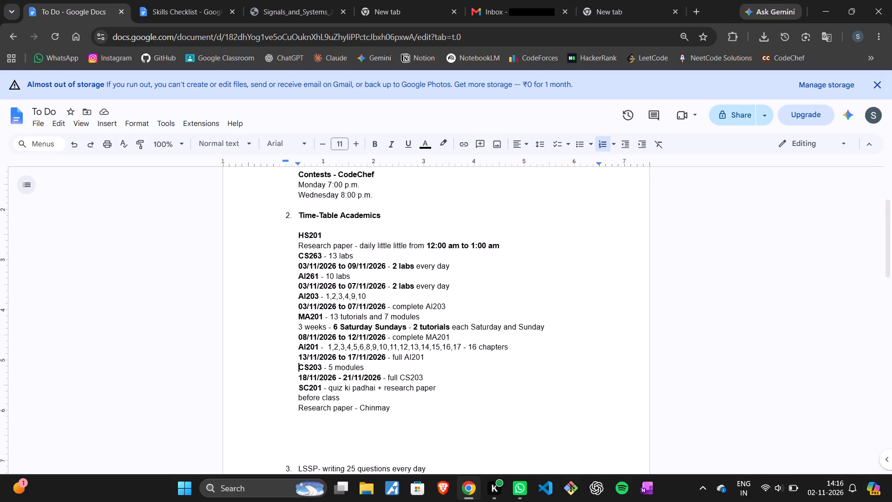
Remove the blank line between the Time-Table Academics heading and HS201.
{"action": "left_click", "coordinate": [299, 225]}
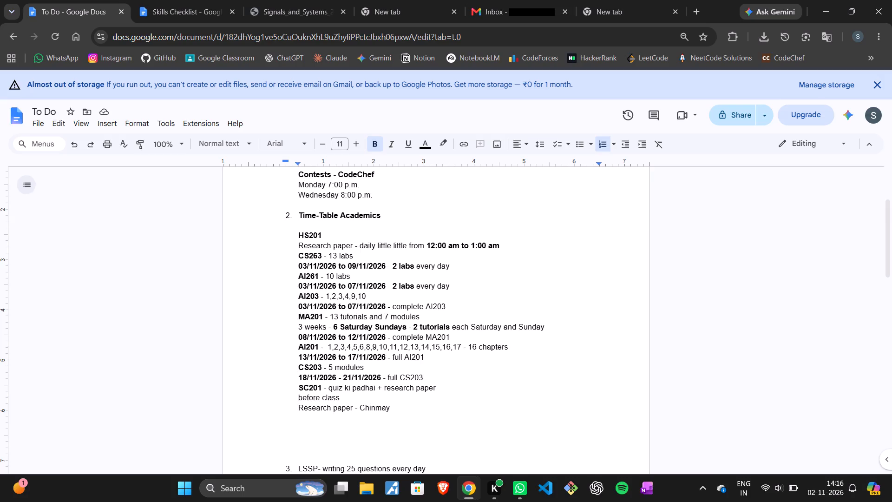
{"action": "scroll", "coordinate": [290, 228], "scroll_direction": "up", "scroll_amount": 2}
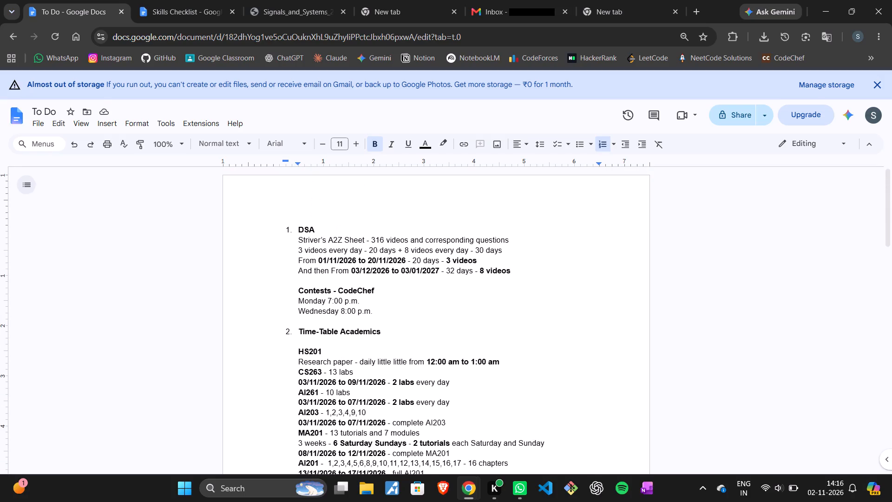
{"action": "key", "text": "BackSpace"}
{"action": "scroll", "coordinate": [295, 230], "scroll_direction": "down", "scroll_amount": 1}
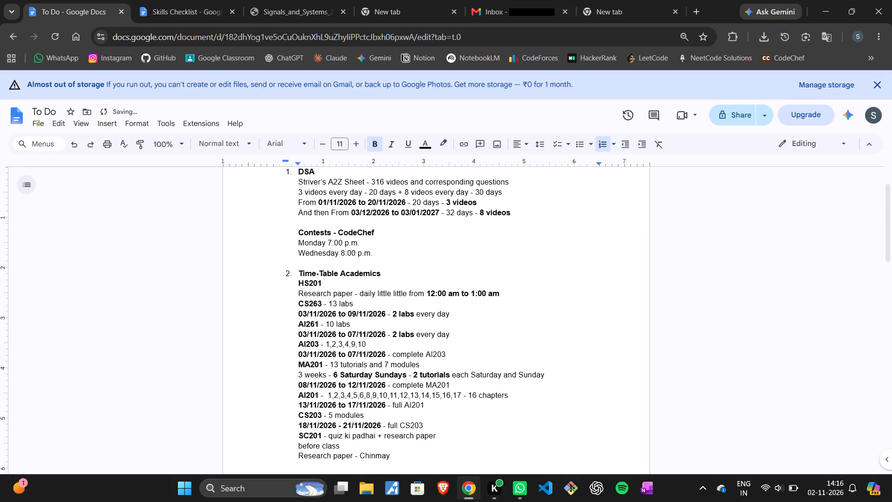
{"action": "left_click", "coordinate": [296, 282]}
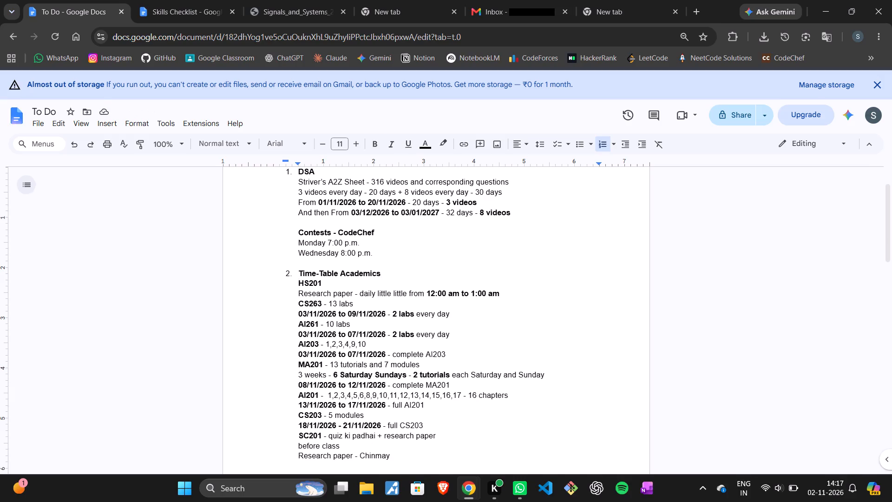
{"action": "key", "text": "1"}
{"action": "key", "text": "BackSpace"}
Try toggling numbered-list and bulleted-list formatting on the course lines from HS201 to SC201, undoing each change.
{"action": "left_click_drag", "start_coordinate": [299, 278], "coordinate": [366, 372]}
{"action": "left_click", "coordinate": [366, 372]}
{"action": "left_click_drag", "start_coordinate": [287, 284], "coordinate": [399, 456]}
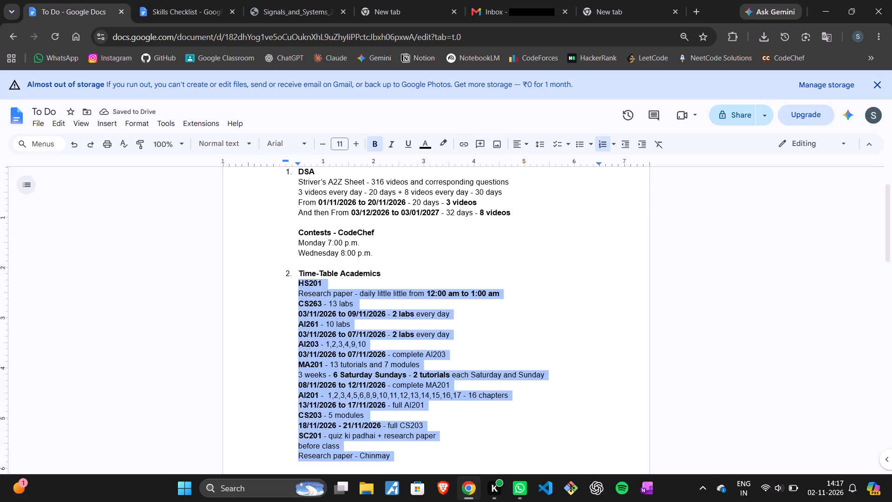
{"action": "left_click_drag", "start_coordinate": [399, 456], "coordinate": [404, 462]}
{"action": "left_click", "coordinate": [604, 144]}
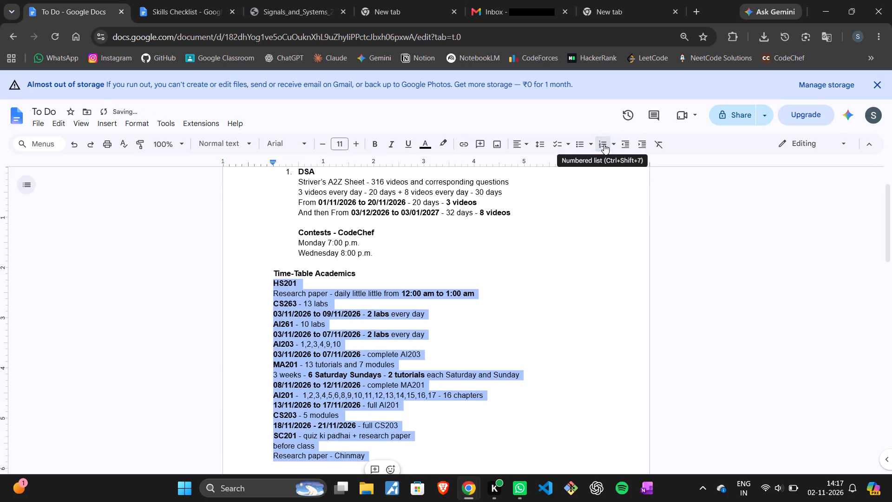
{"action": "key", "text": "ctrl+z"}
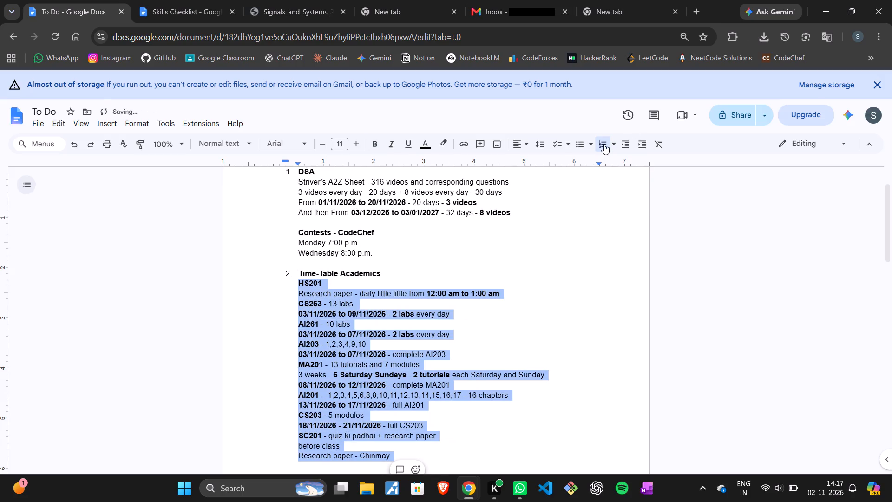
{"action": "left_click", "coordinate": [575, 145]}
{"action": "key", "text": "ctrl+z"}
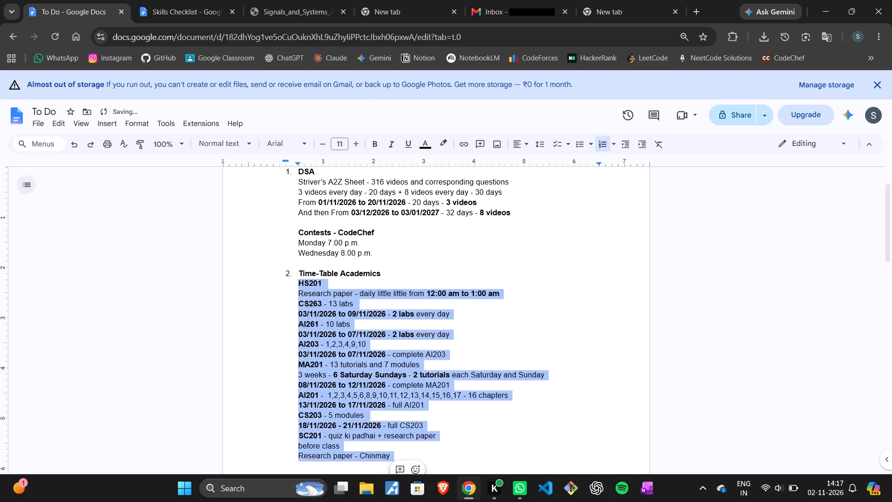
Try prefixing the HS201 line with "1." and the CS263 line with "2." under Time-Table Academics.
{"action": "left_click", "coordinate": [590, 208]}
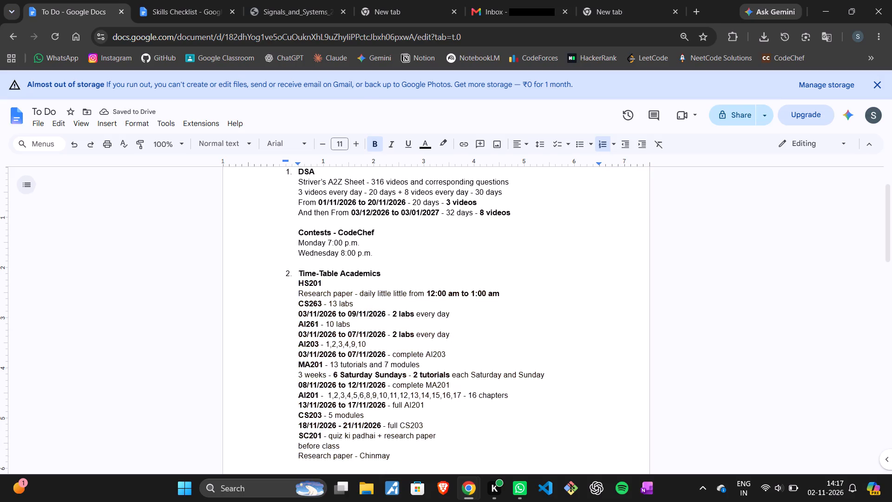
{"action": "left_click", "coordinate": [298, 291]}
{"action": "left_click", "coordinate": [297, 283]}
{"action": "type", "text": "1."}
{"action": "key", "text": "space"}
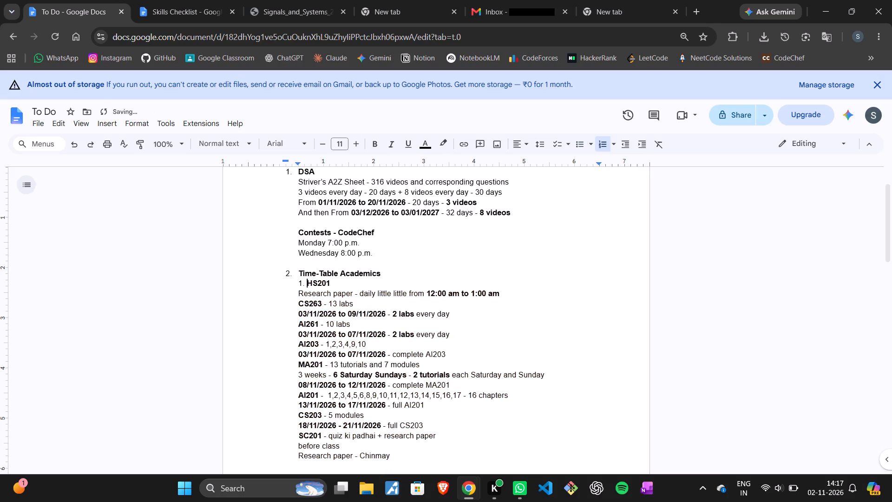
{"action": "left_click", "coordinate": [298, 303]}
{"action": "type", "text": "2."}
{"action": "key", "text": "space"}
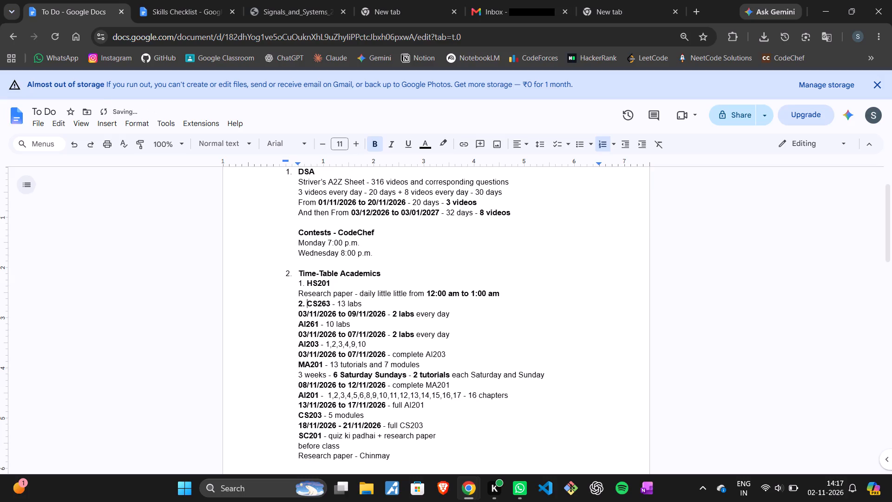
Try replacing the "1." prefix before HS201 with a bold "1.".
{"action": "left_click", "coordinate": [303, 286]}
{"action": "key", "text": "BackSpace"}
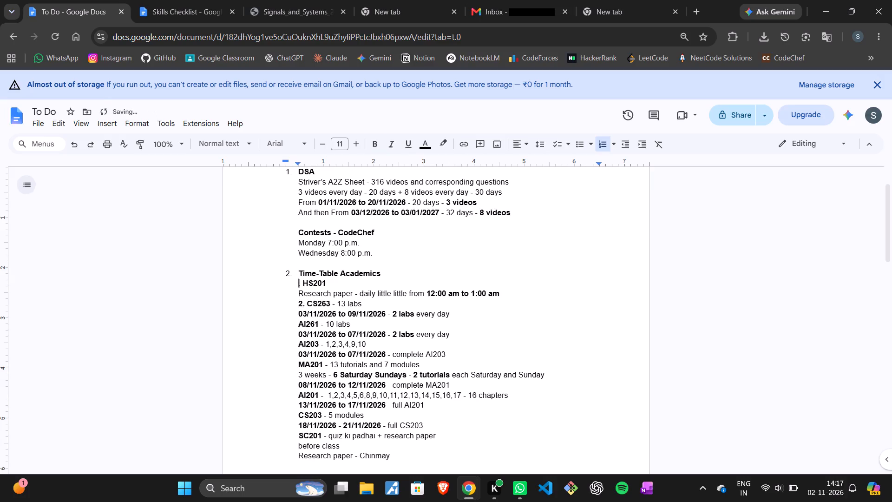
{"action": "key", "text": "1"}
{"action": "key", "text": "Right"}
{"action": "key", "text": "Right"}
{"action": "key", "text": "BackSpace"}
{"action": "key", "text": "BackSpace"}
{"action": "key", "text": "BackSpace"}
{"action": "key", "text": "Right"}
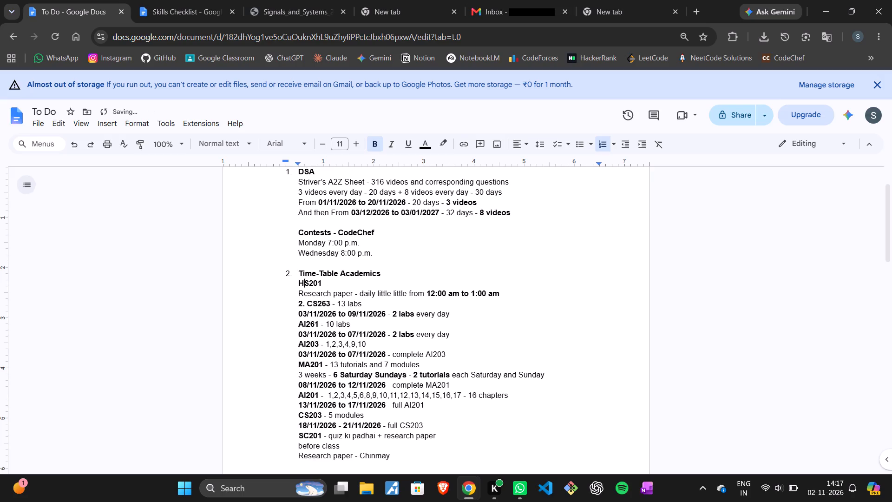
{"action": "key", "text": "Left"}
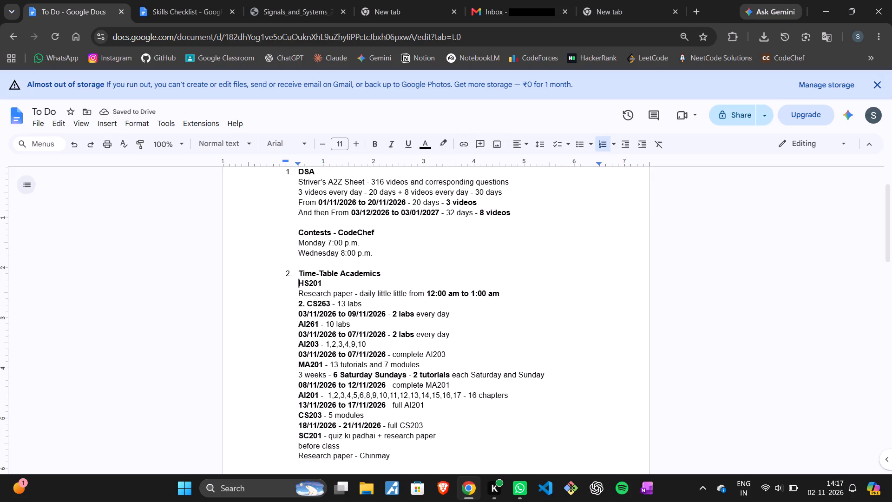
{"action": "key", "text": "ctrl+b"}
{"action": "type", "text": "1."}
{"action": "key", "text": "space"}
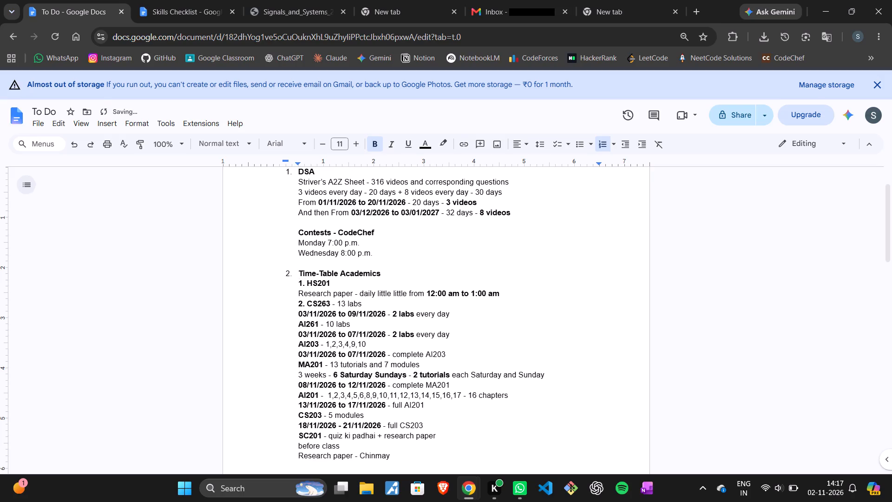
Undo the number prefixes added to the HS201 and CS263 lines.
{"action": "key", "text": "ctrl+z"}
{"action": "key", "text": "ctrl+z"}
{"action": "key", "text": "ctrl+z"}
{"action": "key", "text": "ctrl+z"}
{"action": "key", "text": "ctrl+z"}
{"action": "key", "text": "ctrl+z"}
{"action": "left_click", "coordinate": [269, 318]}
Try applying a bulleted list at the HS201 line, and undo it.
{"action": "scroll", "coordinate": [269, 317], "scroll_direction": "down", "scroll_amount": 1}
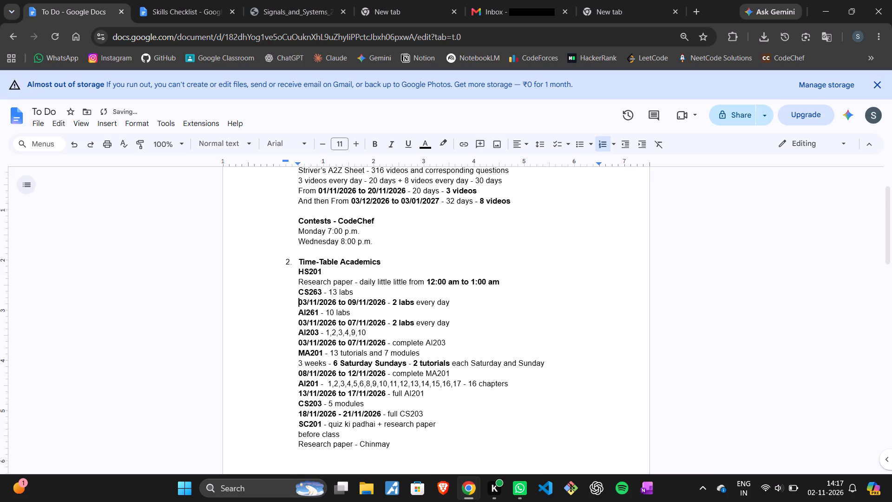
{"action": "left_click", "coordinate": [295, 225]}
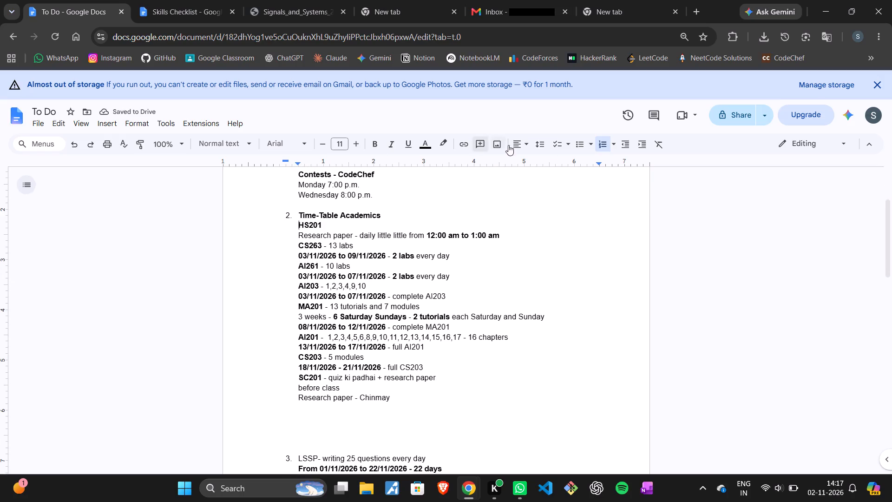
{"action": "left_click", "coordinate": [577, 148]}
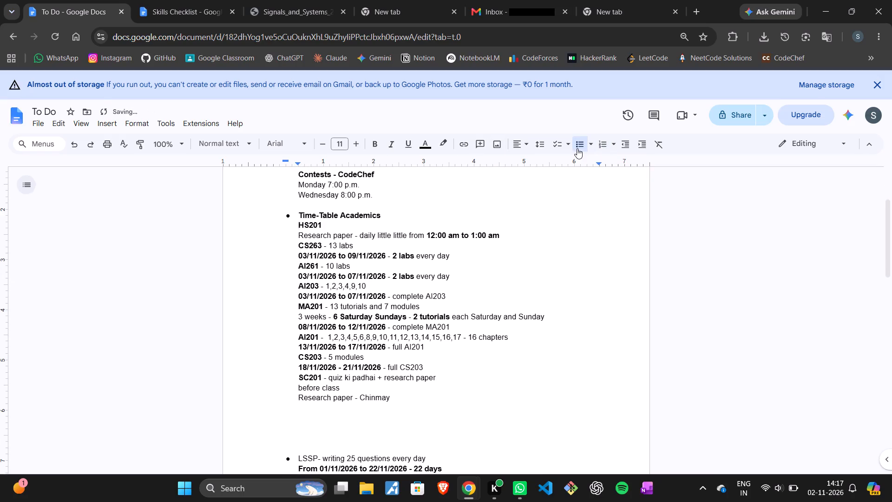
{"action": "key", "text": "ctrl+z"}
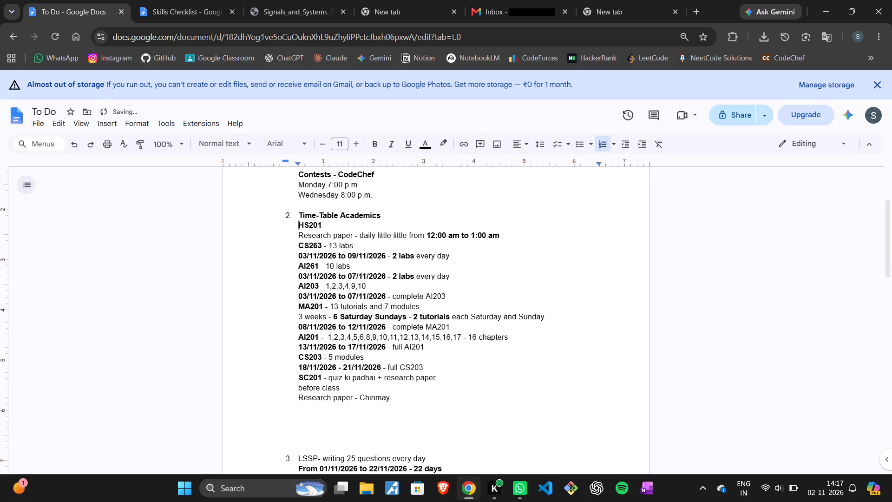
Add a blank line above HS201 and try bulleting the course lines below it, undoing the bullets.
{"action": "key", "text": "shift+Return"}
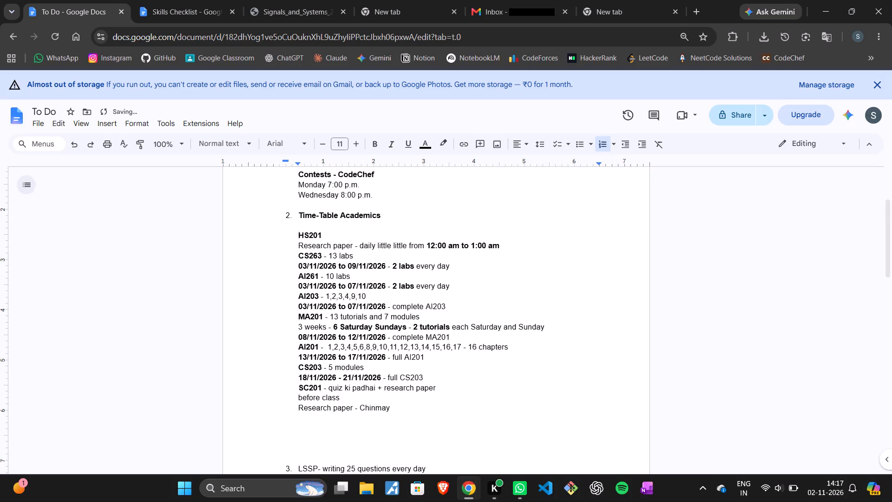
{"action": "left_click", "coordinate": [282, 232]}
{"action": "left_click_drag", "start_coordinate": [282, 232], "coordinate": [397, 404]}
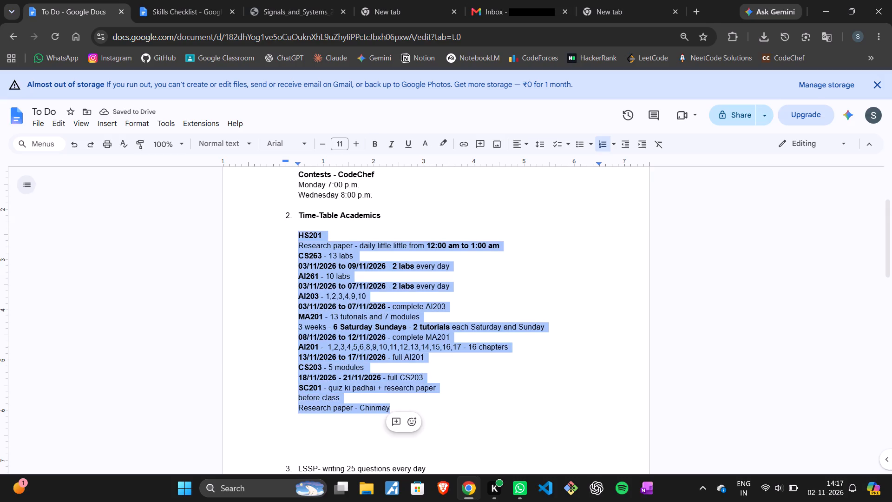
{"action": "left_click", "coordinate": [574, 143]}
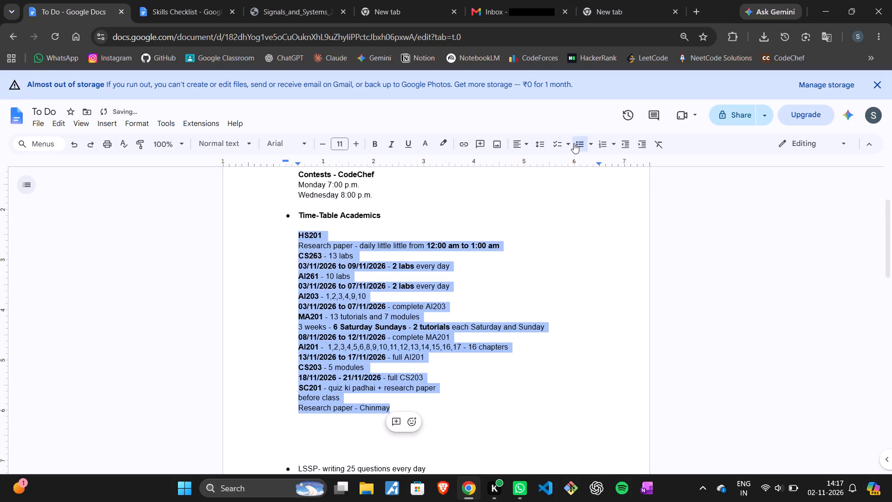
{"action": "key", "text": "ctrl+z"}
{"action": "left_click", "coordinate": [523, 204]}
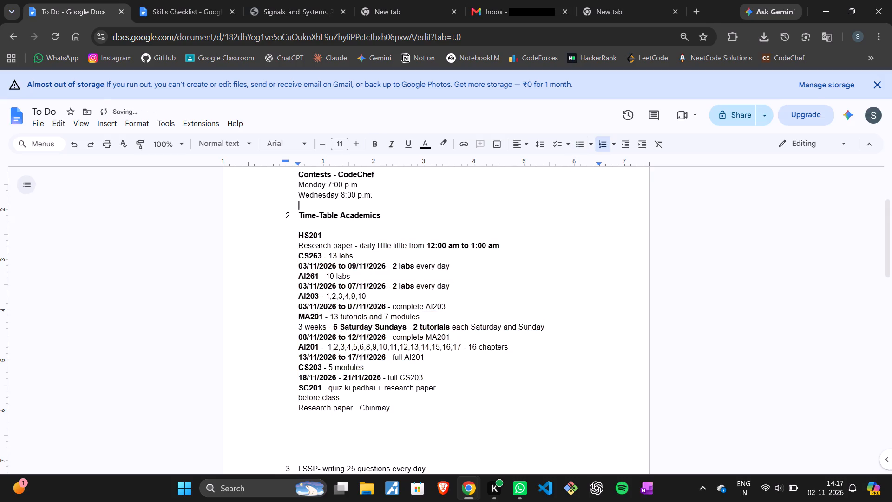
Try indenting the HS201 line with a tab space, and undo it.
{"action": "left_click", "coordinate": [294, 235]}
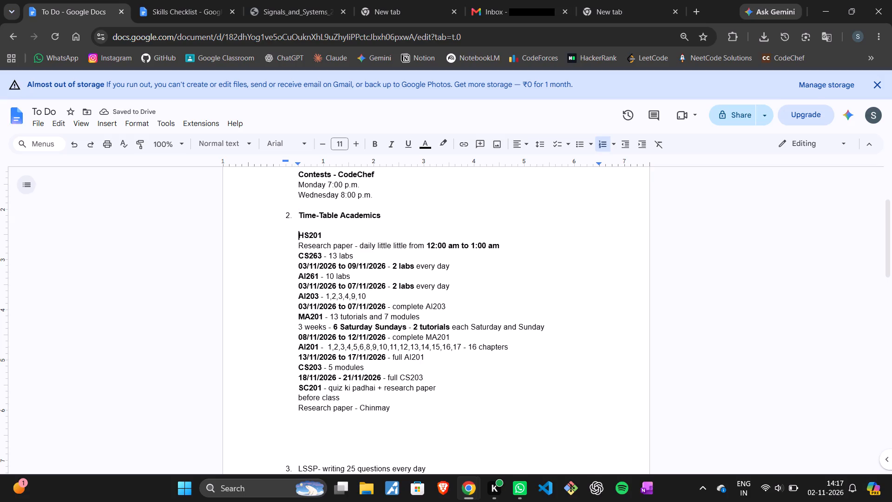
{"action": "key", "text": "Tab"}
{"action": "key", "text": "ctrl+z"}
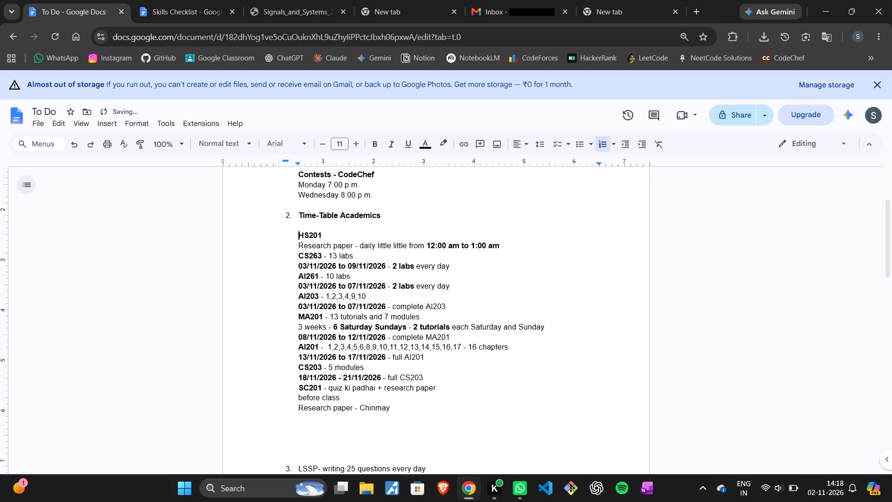
Remove the extra blank lines above the LSSP item, leaving a single blank line after the academics notes.
{"action": "scroll", "coordinate": [303, 242], "scroll_direction": "down", "scroll_amount": 1}
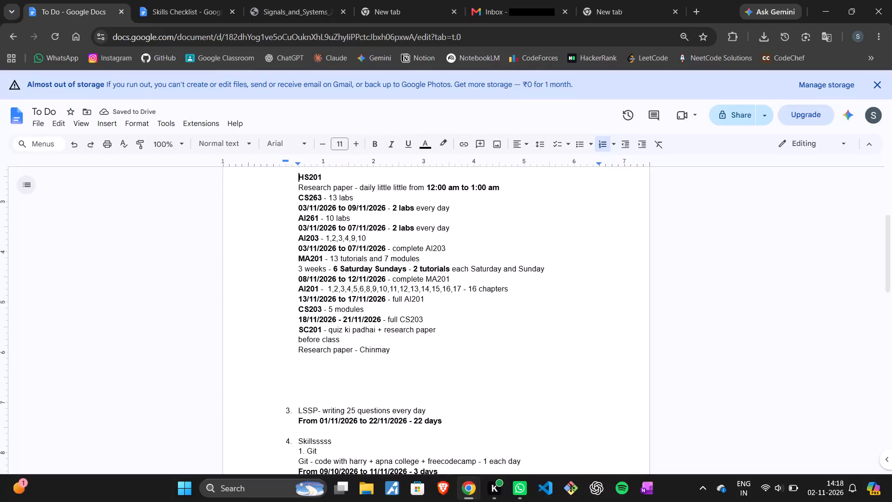
{"action": "left_click", "coordinate": [316, 392]}
{"action": "key", "text": "BackSpace"}
{"action": "key", "text": "BackSpace"}
{"action": "key", "text": "BackSpace"}
{"action": "key", "text": "BackSpace"}
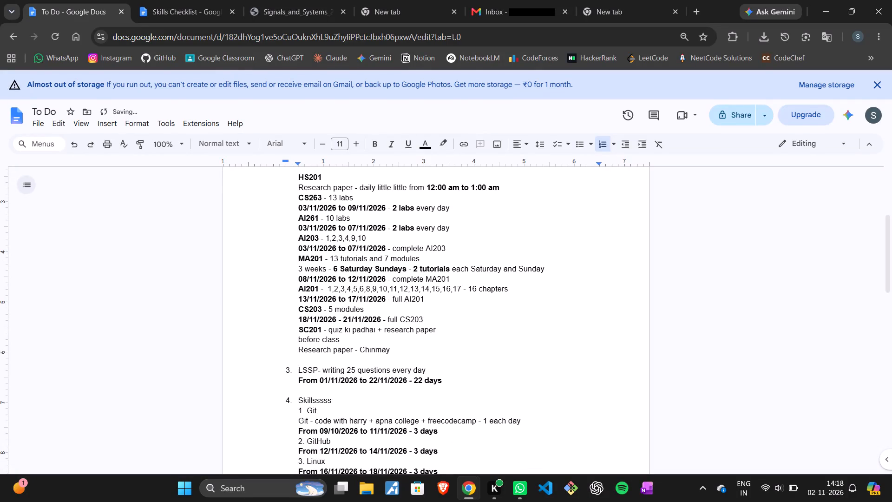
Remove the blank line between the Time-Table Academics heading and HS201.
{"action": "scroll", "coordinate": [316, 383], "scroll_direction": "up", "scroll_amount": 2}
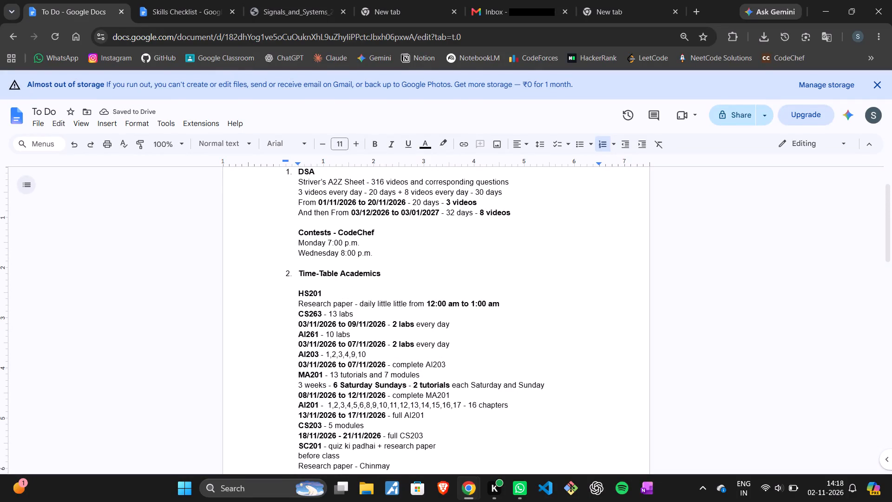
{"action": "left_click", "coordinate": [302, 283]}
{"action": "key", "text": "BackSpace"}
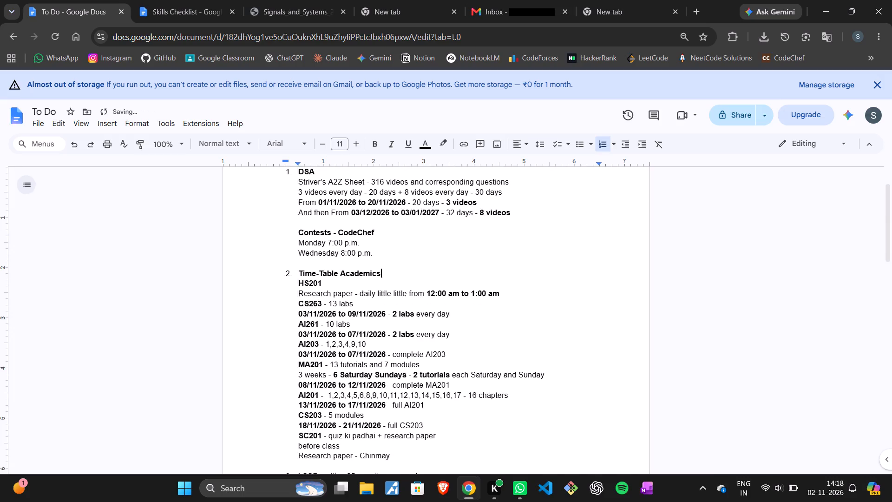
Review the document's layout from the course plan through the LSSP and Skillsssss sections to the last page.
{"action": "scroll", "coordinate": [305, 283], "scroll_direction": "up", "scroll_amount": 1}
{"action": "scroll", "coordinate": [305, 283], "scroll_direction": "down", "scroll_amount": 6}
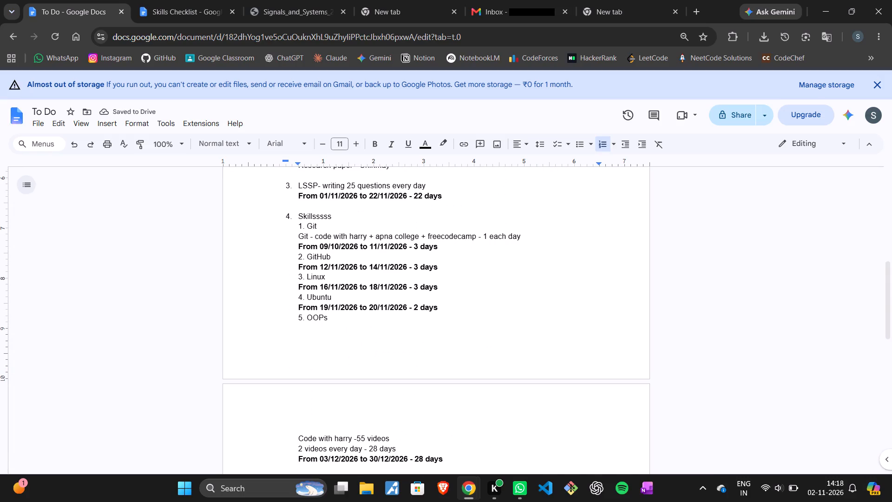
{"action": "scroll", "coordinate": [305, 283], "scroll_direction": "down", "scroll_amount": 8}
{"action": "scroll", "coordinate": [305, 283], "scroll_direction": "up", "scroll_amount": 9}
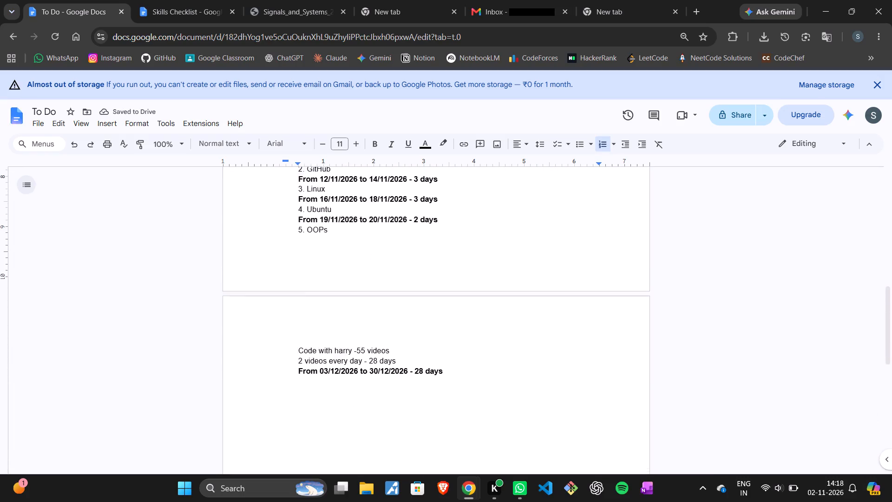
{"action": "scroll", "coordinate": [305, 282], "scroll_direction": "up", "scroll_amount": 2}
{"action": "scroll", "coordinate": [305, 281], "scroll_direction": "down", "scroll_amount": 1}
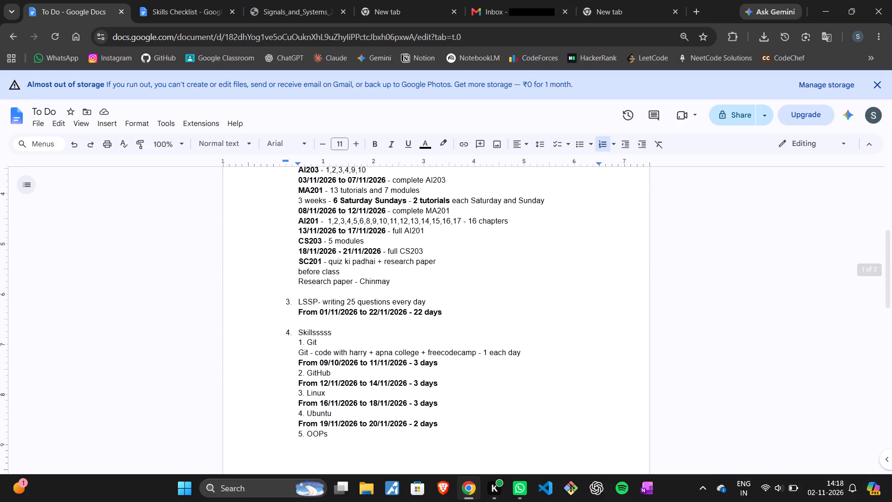
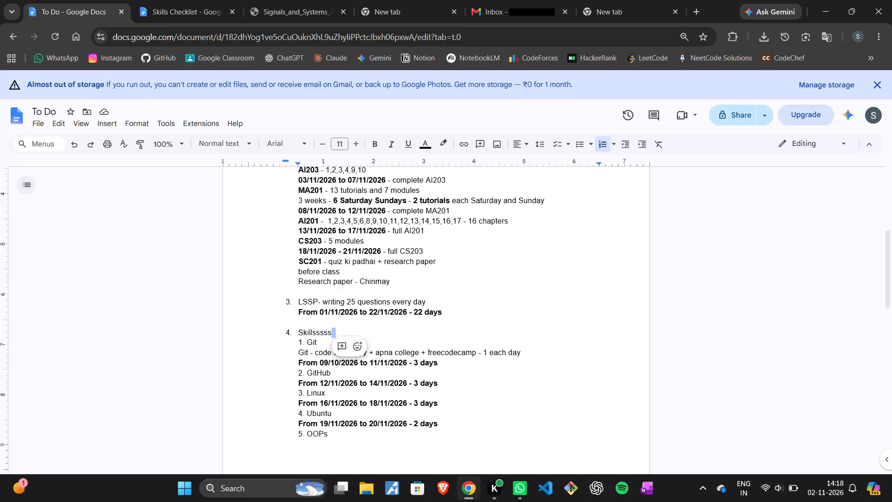
Review the DSA plan, contest times, academics timetable and LSSP schedule, ending back at the start of the document.
{"action": "scroll", "coordinate": [440, 291], "scroll_direction": "up", "scroll_amount": 6}
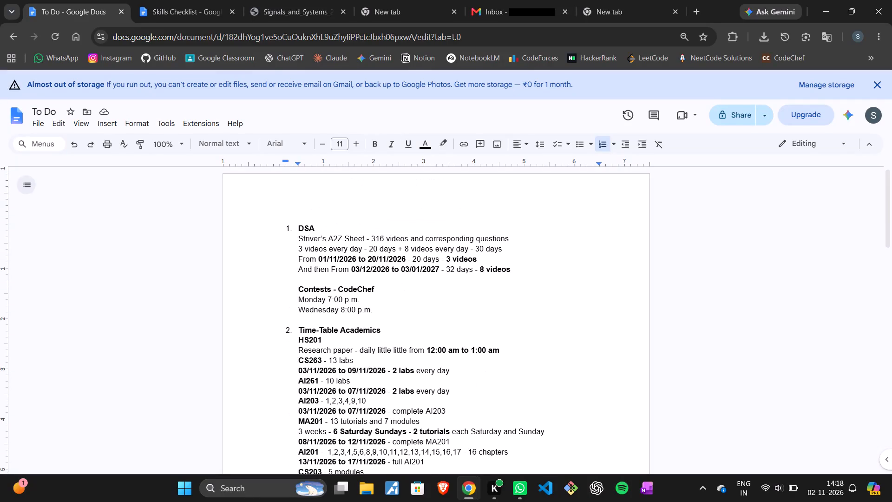
{"action": "scroll", "coordinate": [440, 291], "scroll_direction": "down", "scroll_amount": 2}
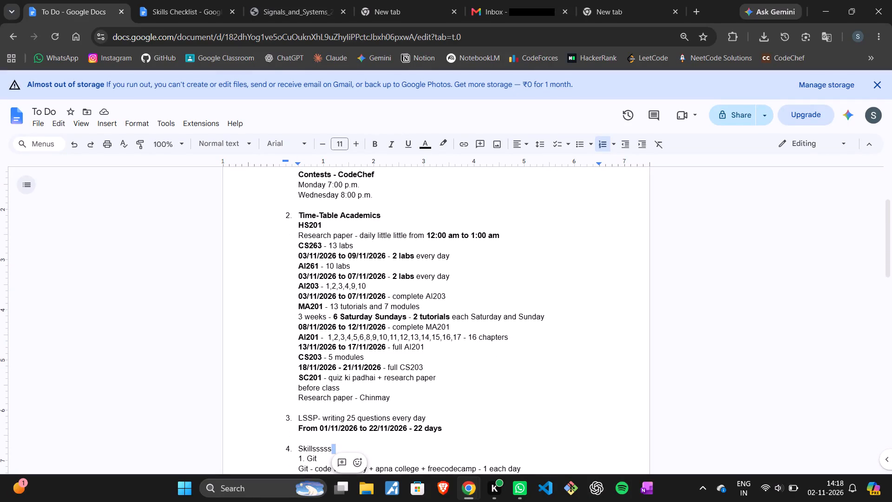
{"action": "scroll", "coordinate": [440, 290], "scroll_direction": "down", "scroll_amount": 2}
{"action": "left_click", "coordinate": [436, 317]}
{"action": "scroll", "coordinate": [447, 330], "scroll_direction": "up", "scroll_amount": 5}
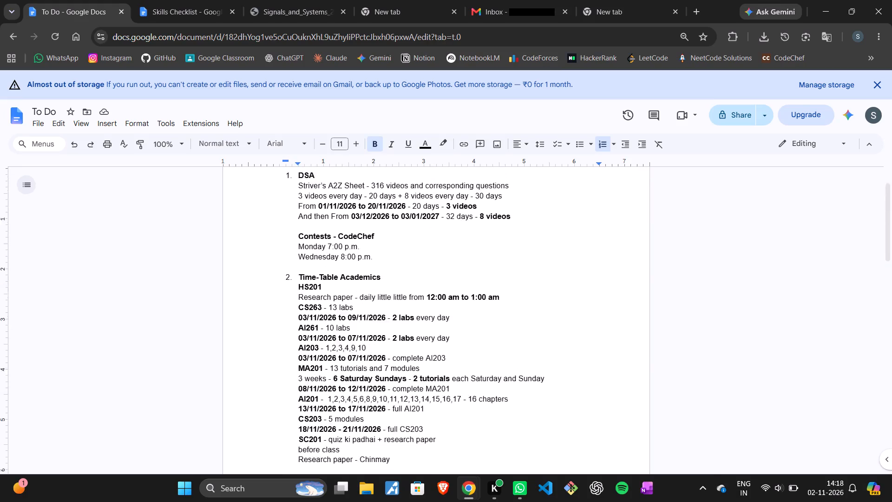
{"action": "scroll", "coordinate": [449, 326], "scroll_direction": "up", "scroll_amount": 1}
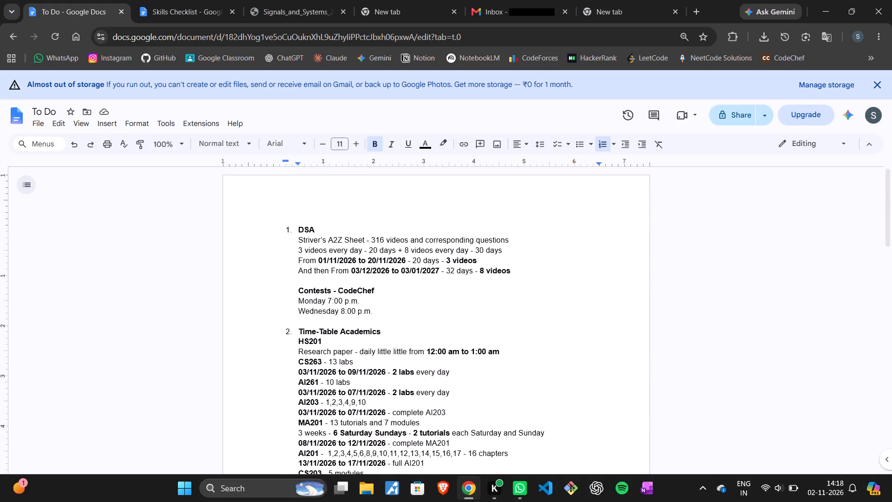
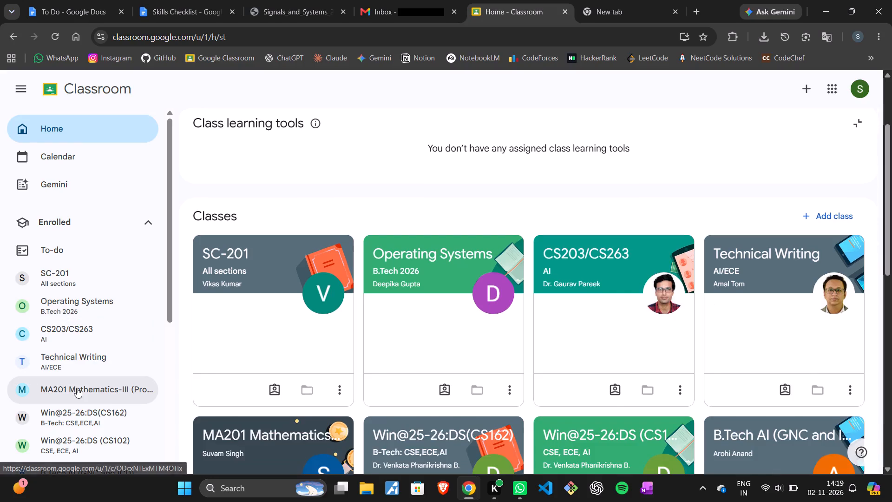
Open the MA201 Mathematics-III class in Google Classroom and read the Presentation Work Submission assignment's instructions and dates.
{"action": "left_click", "coordinate": [77, 388]}
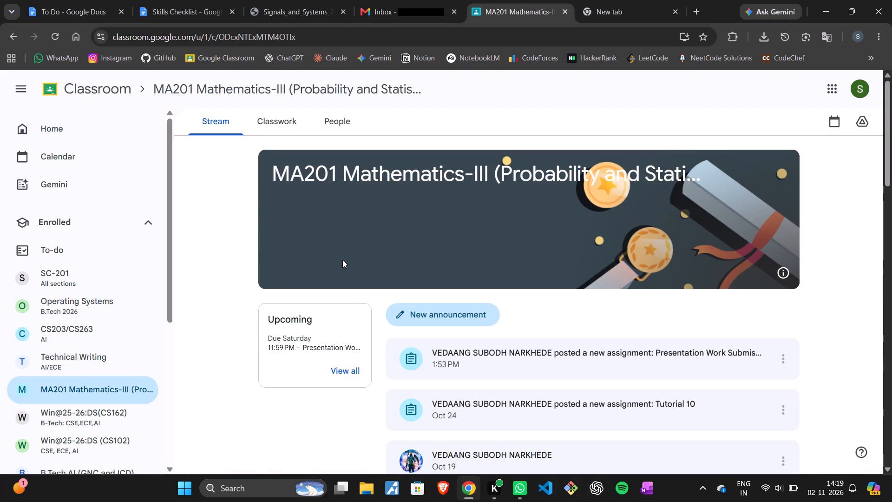
{"action": "left_click", "coordinate": [434, 348]}
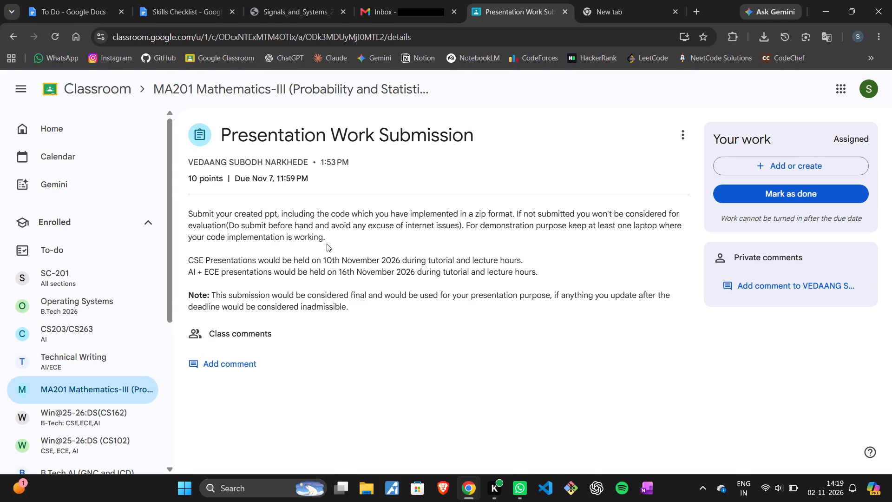
{"action": "key", "text": "Escape"}
Return to the class overview and open the "Notes for the all lecture" material in the SC-201 class to examine its attachments.
{"action": "left_click", "coordinate": [110, 138]}
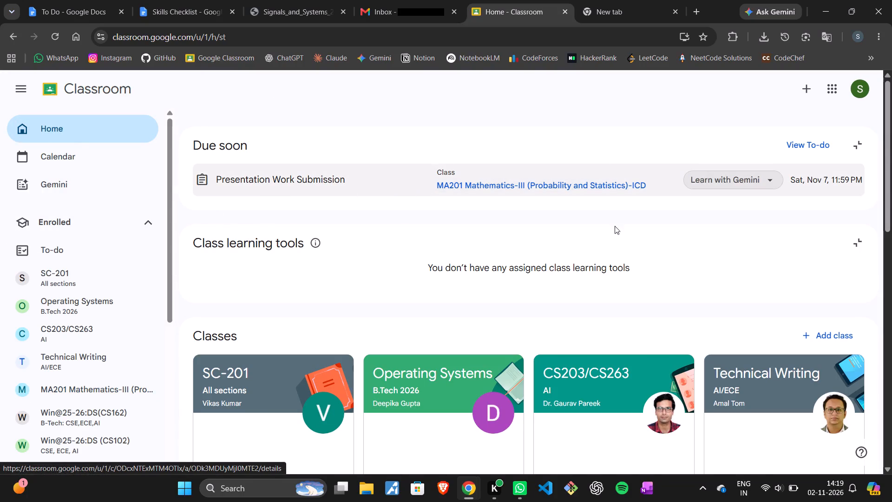
{"action": "scroll", "coordinate": [596, 235], "scroll_direction": "down", "scroll_amount": 5}
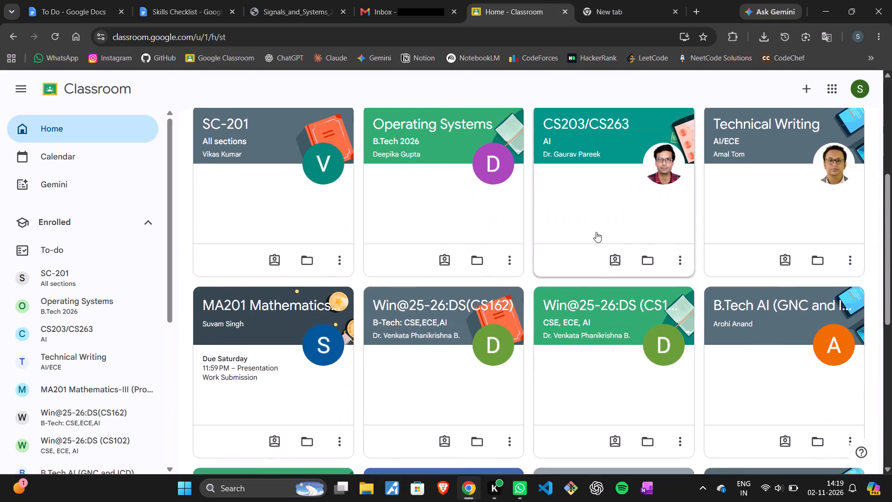
{"action": "scroll", "coordinate": [596, 232], "scroll_direction": "up", "scroll_amount": 2}
{"action": "left_click", "coordinate": [246, 209]}
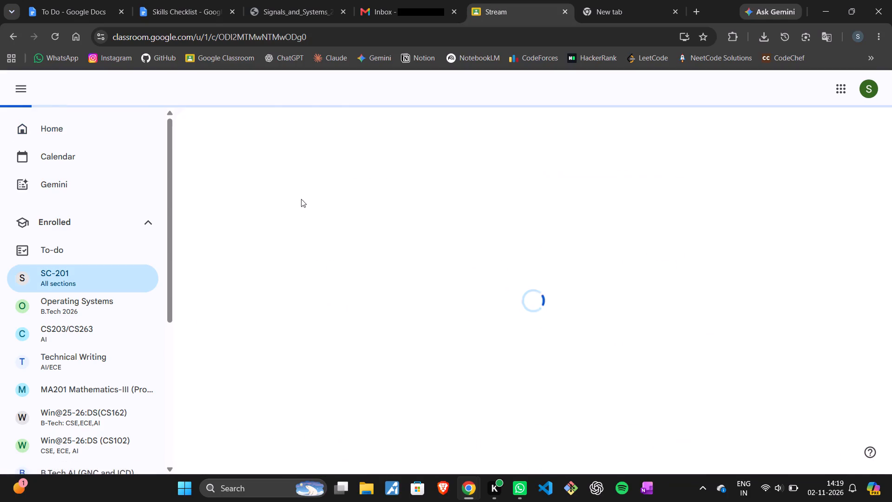
{"action": "scroll", "coordinate": [336, 203], "scroll_direction": "down", "scroll_amount": 4}
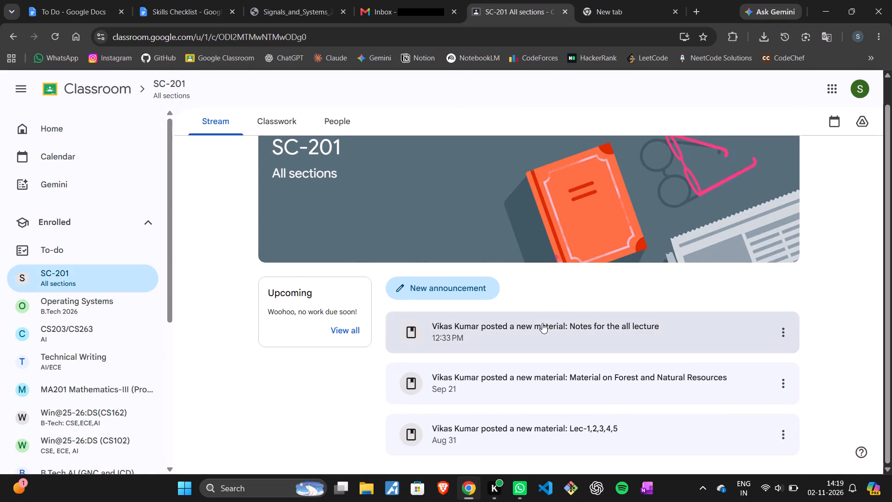
{"action": "left_click", "coordinate": [542, 324]}
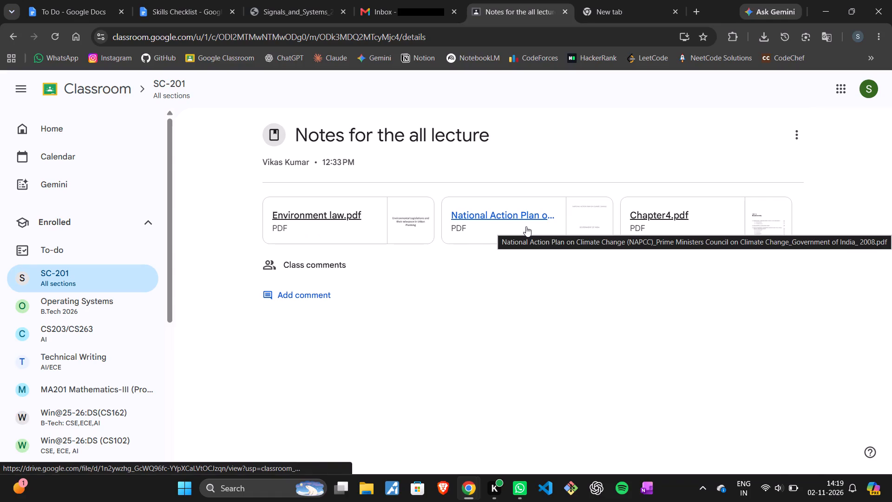
Preview the Chapter4 and Environment law PDFs attached to the SC-201 lecture notes, skim their contents, and return to the material.
{"action": "left_click", "coordinate": [704, 219]}
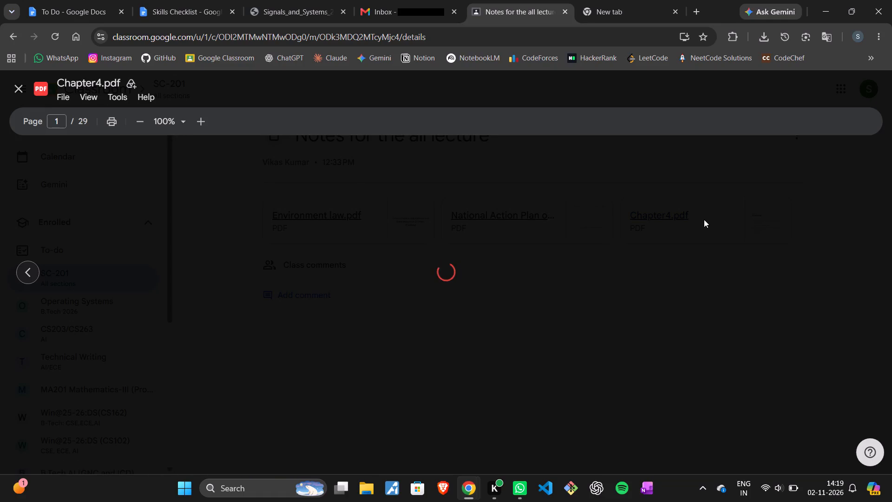
{"action": "scroll", "coordinate": [556, 308], "scroll_direction": "down", "scroll_amount": 7}
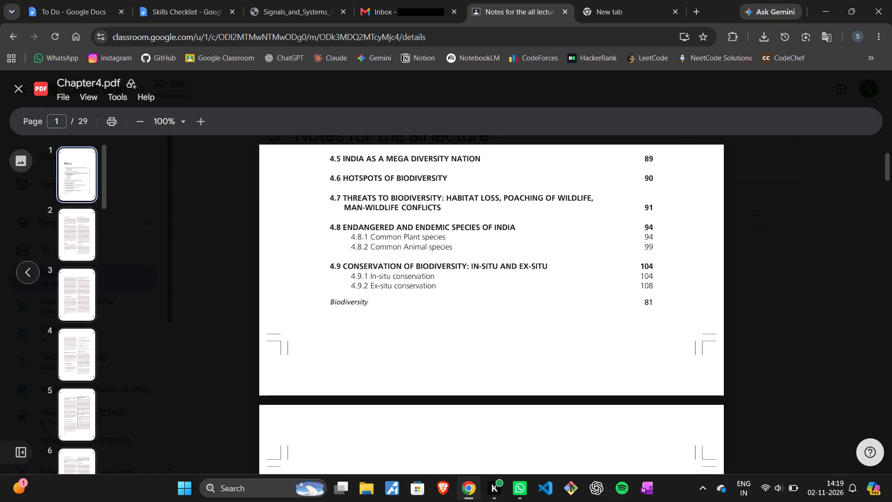
{"action": "key", "text": "Left"}
{"action": "key", "text": "Left"}
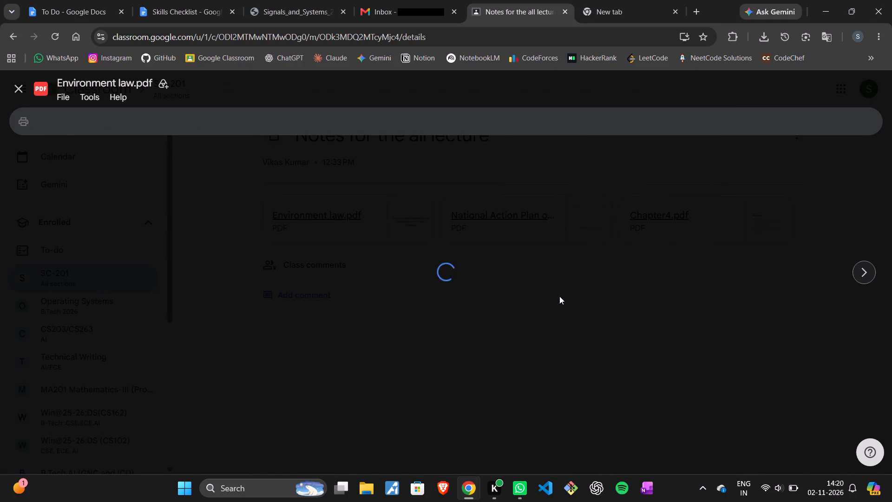
{"action": "scroll", "coordinate": [662, 261], "scroll_direction": "down", "scroll_amount": 2}
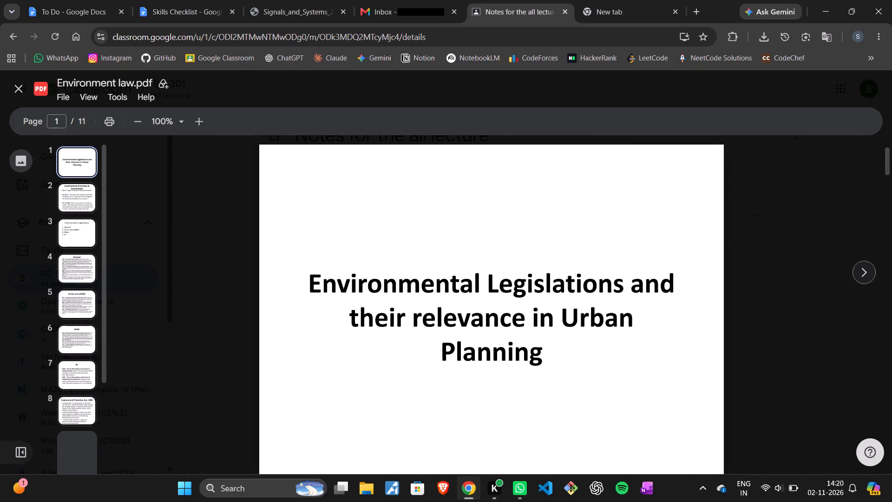
{"action": "scroll", "coordinate": [662, 261], "scroll_direction": "down", "scroll_amount": 2}
{"action": "scroll", "coordinate": [661, 260], "scroll_direction": "down", "scroll_amount": 20}
{"action": "scroll", "coordinate": [661, 260], "scroll_direction": "down", "scroll_amount": 8}
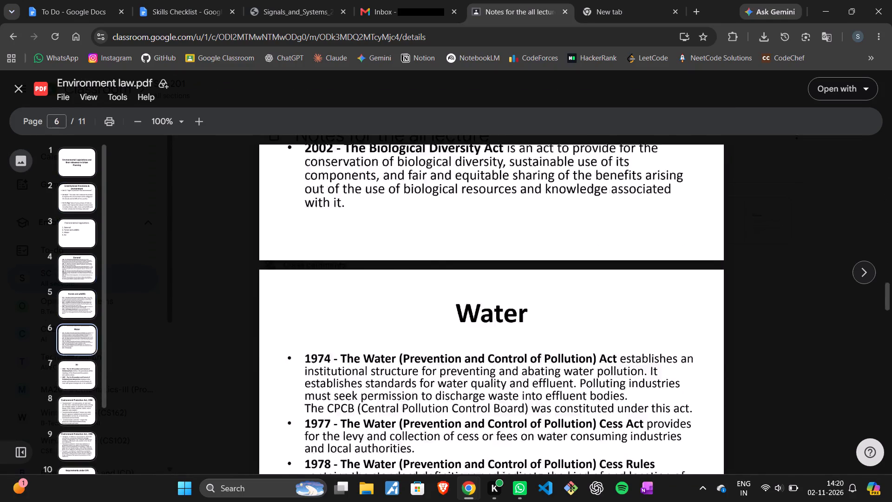
{"action": "scroll", "coordinate": [661, 259], "scroll_direction": "down", "scroll_amount": 11}
{"action": "left_click", "coordinate": [738, 233]}
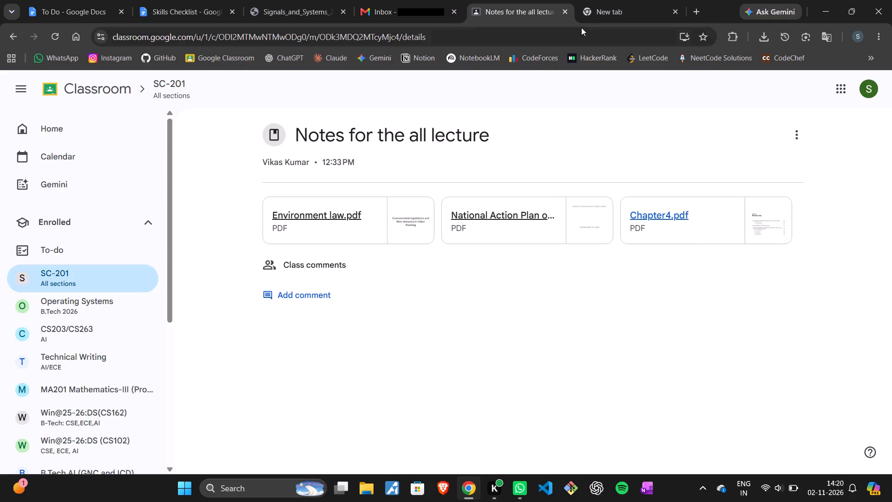
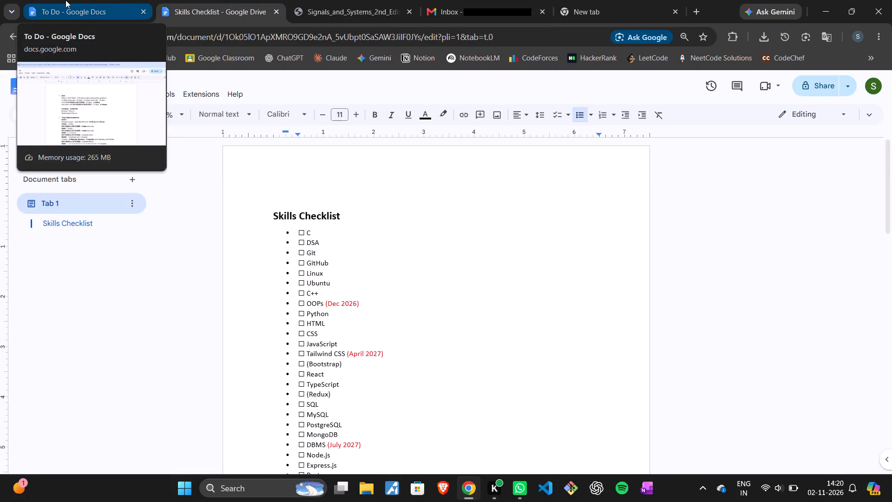
Switch from the Skills Checklist back to the To Do document to view its study plan.
{"action": "left_click", "coordinate": [66, 0]}
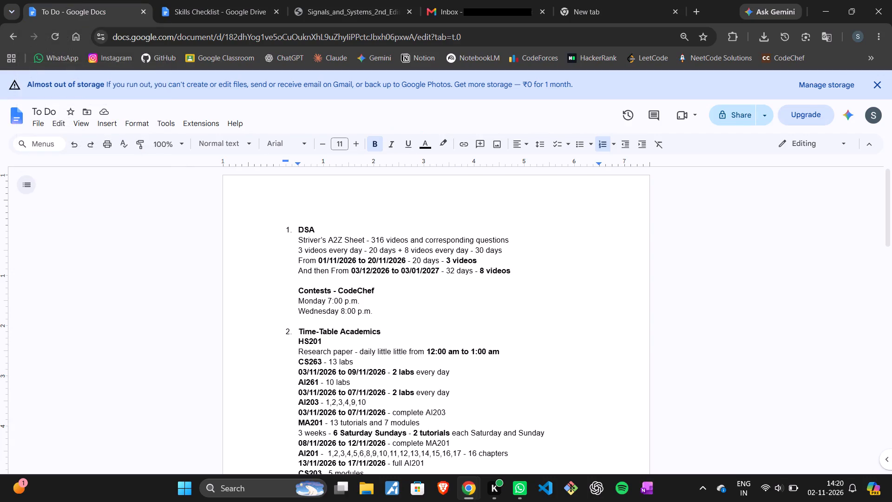
Review both pages of the To Do document, from the DSA plan through the academics timetable to the skills schedule.
{"action": "scroll", "coordinate": [283, 241], "scroll_direction": "down", "scroll_amount": 12}
{"action": "scroll", "coordinate": [283, 241], "scroll_direction": "up", "scroll_amount": 3}
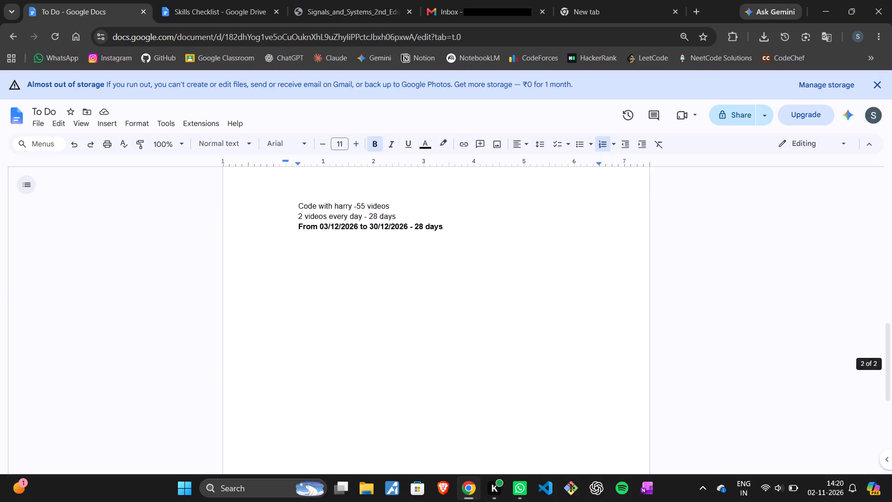
{"action": "scroll", "coordinate": [283, 240], "scroll_direction": "up", "scroll_amount": 1}
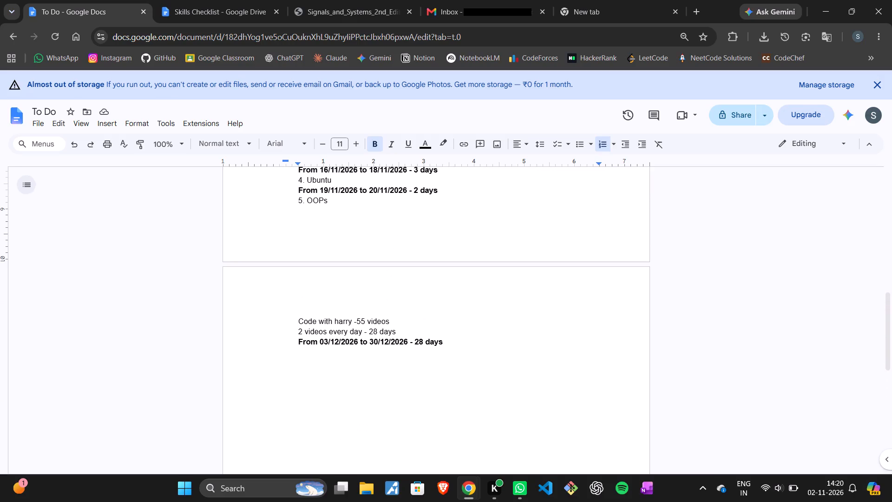
{"action": "scroll", "coordinate": [283, 240], "scroll_direction": "up", "scroll_amount": 8}
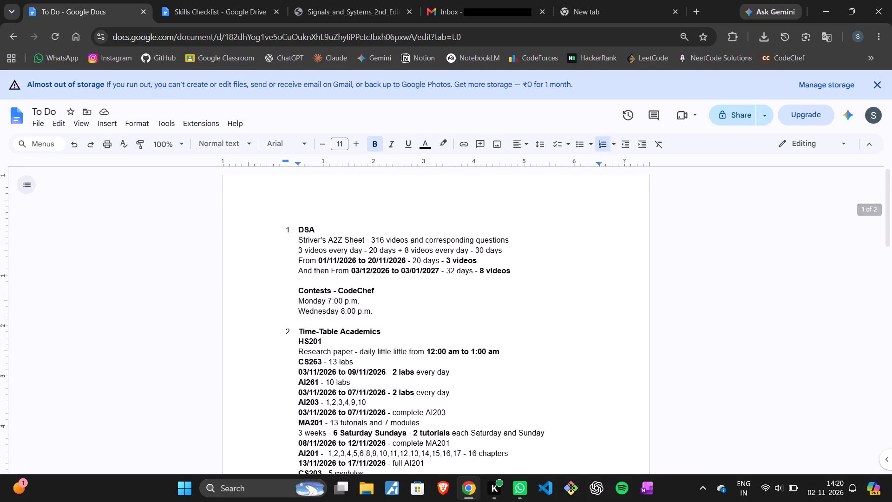
{"action": "scroll", "coordinate": [283, 240], "scroll_direction": "down", "scroll_amount": 2}
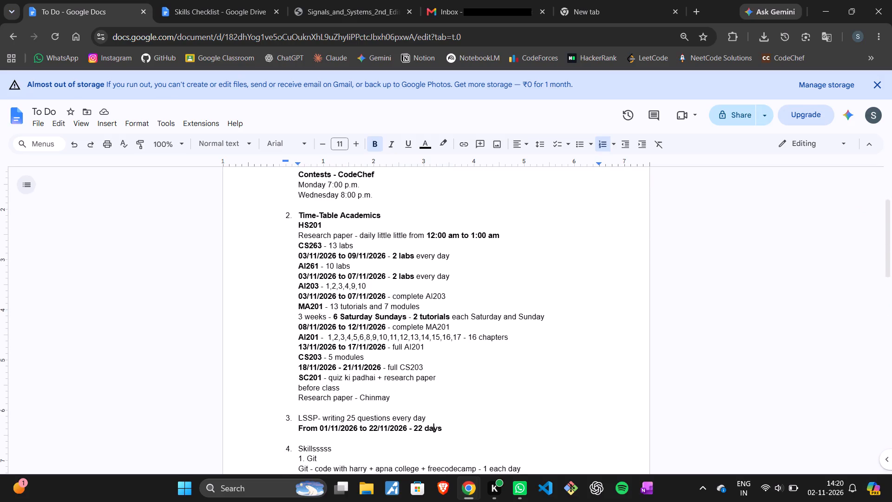
{"action": "scroll", "coordinate": [283, 240], "scroll_direction": "down", "scroll_amount": 3}
{"action": "scroll", "coordinate": [283, 240], "scroll_direction": "up", "scroll_amount": 5}
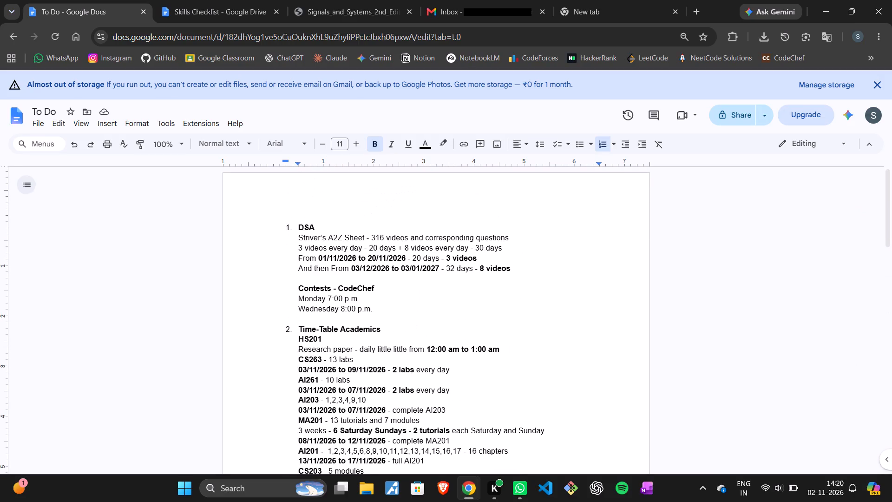
Number the first four courses under Time-Table Academics: 1. HS201, 2. CS263, 3. AI261 and 4. AI203.
{"action": "scroll", "coordinate": [283, 240], "scroll_direction": "down", "scroll_amount": 1}
{"action": "left_click", "coordinate": [291, 286]}
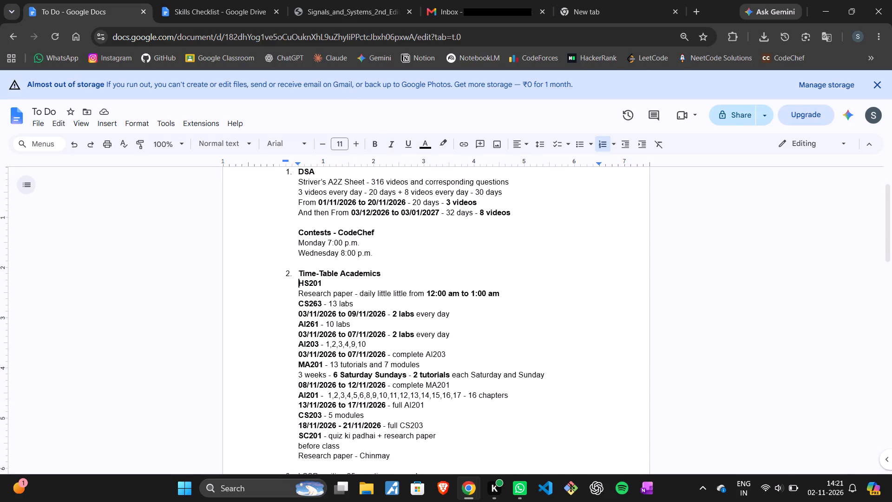
{"action": "type", "text": "1."}
{"action": "key", "text": "space"}
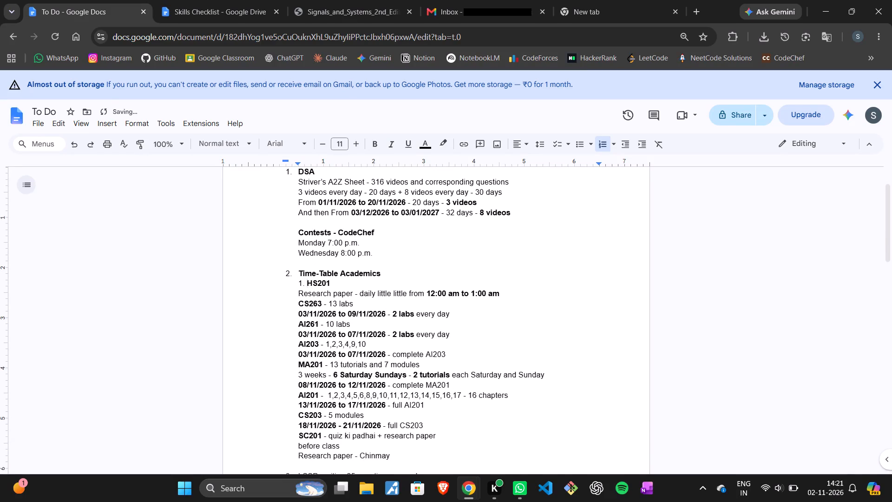
{"action": "left_click", "coordinate": [297, 303]}
{"action": "key", "text": "ctrl+b"}
{"action": "key", "text": "2"}
{"action": "type", "text": "."}
{"action": "key", "text": "space"}
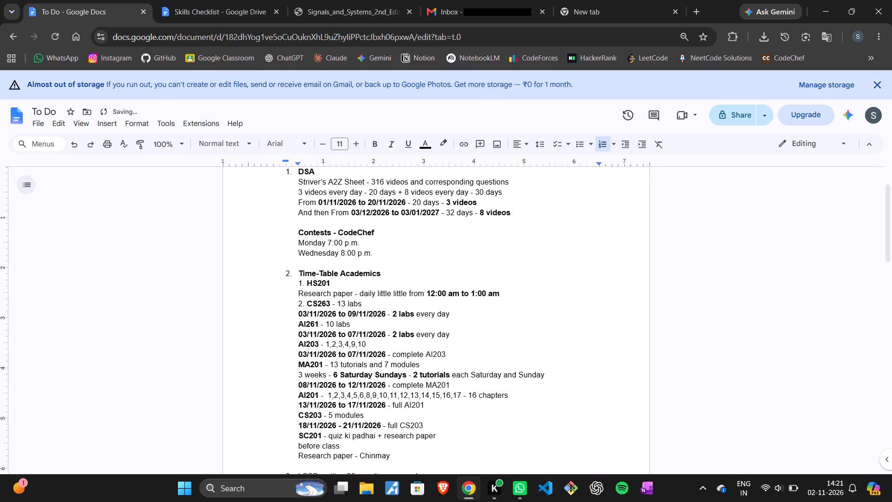
{"action": "left_click", "coordinate": [295, 325]}
{"action": "type", "text": "3."}
{"action": "key", "text": "space"}
{"action": "left_click", "coordinate": [291, 349]}
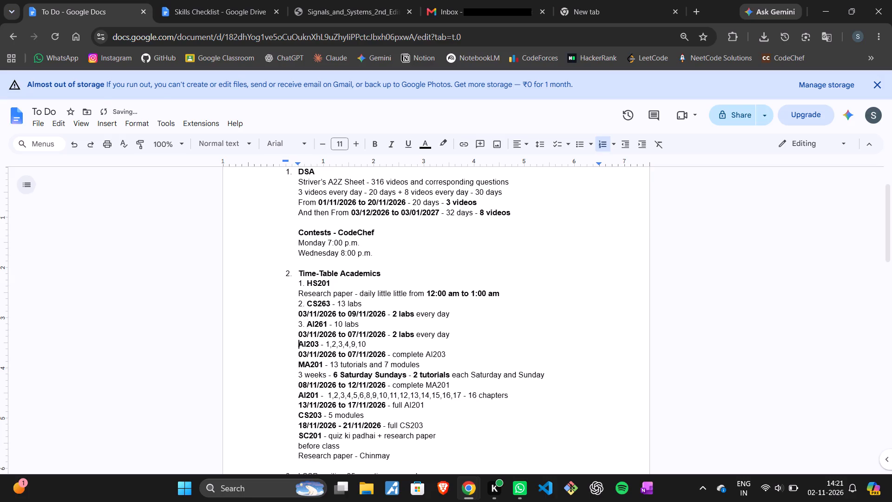
{"action": "type", "text": "4."}
{"action": "key", "text": "space"}
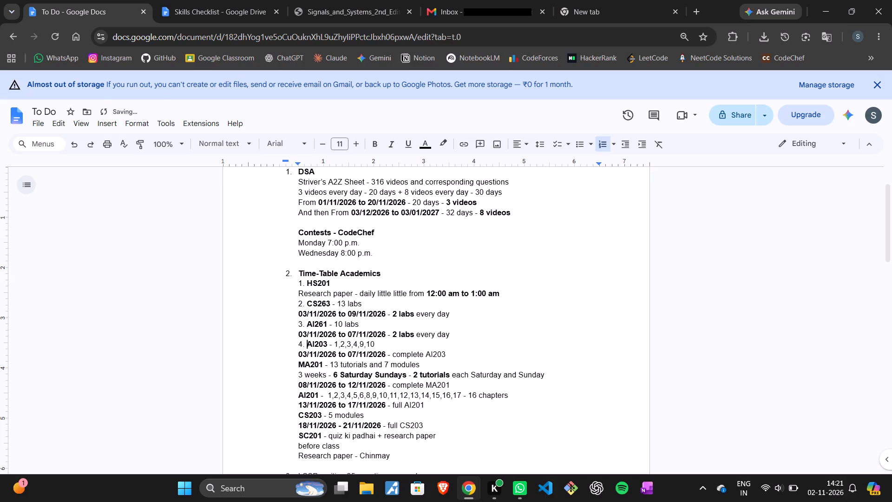
Continue the course numbering under Time-Table Academics with 5. MA201, 6. AI201, 7. CS203 and 8. SC201.
{"action": "left_click", "coordinate": [295, 370]}
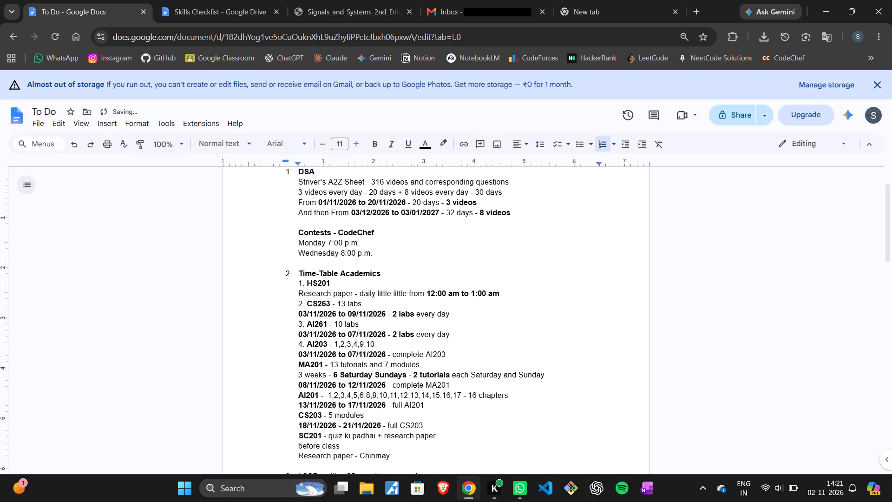
{"action": "left_click", "coordinate": [295, 364]}
{"action": "type", "text": "5."}
{"action": "key", "text": "space"}
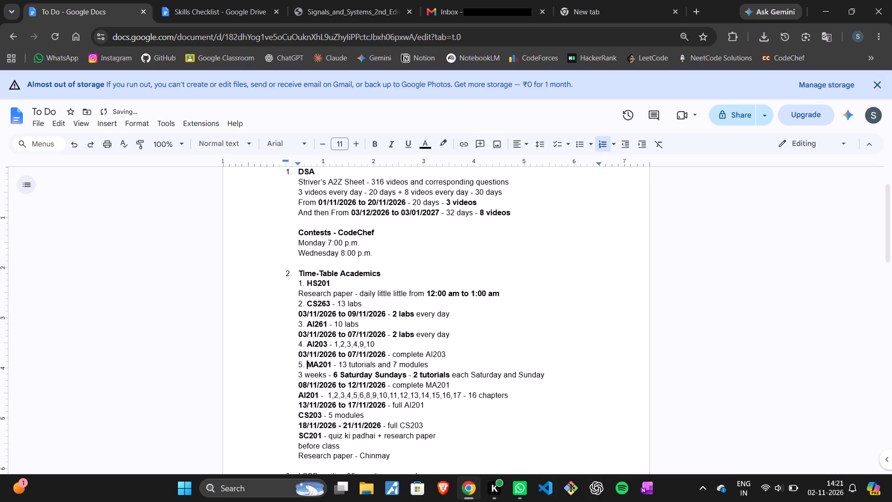
{"action": "left_click", "coordinate": [295, 399]}
{"action": "type", "text": "6."}
{"action": "key", "text": "space"}
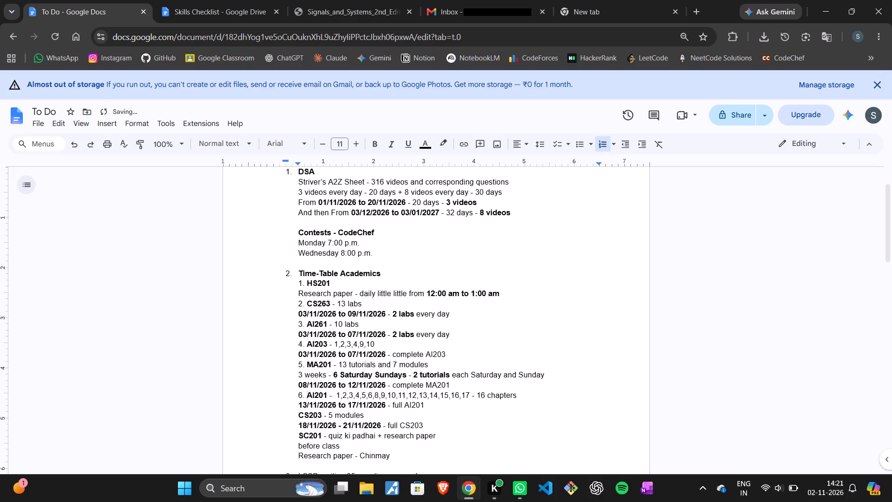
{"action": "left_click", "coordinate": [298, 417]}
{"action": "type", "text": "7."}
{"action": "key", "text": "space"}
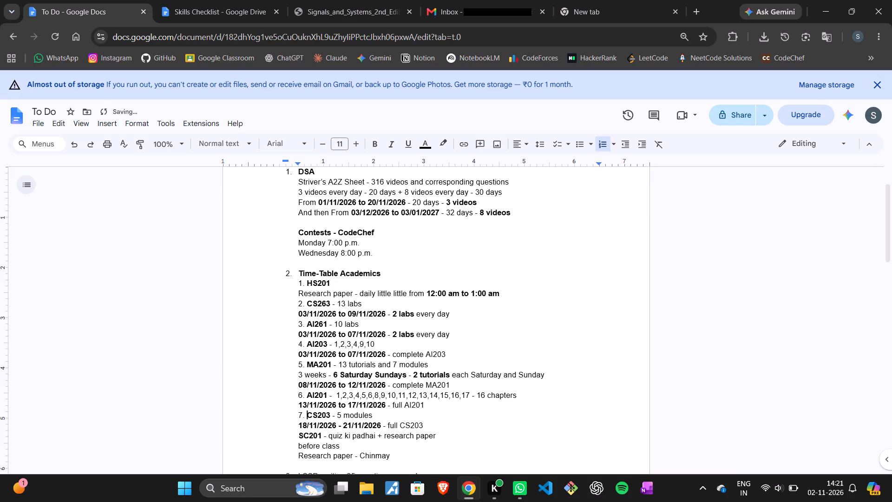
{"action": "left_click", "coordinate": [299, 432]}
{"action": "type", "text": "8."}
{"action": "key", "text": "space"}
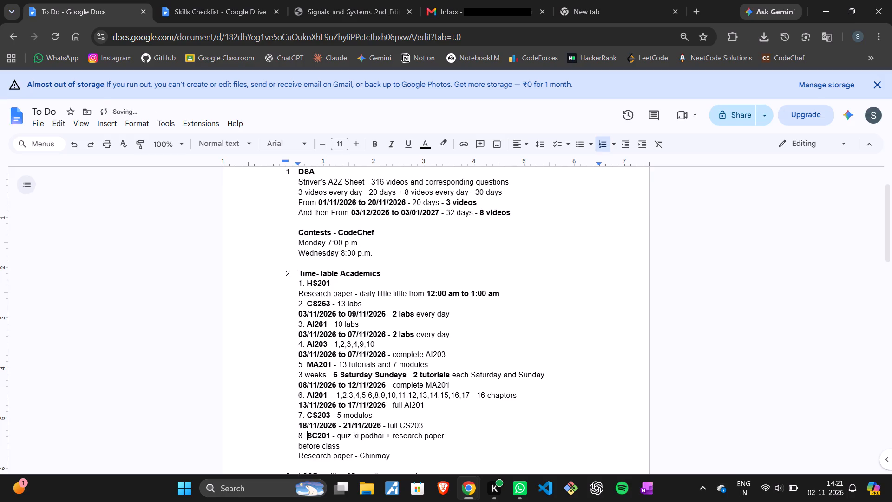
Look over the To Do document again and switch to the Skills Checklist document to view its skills.
{"action": "scroll", "coordinate": [282, 396], "scroll_direction": "up", "scroll_amount": 1}
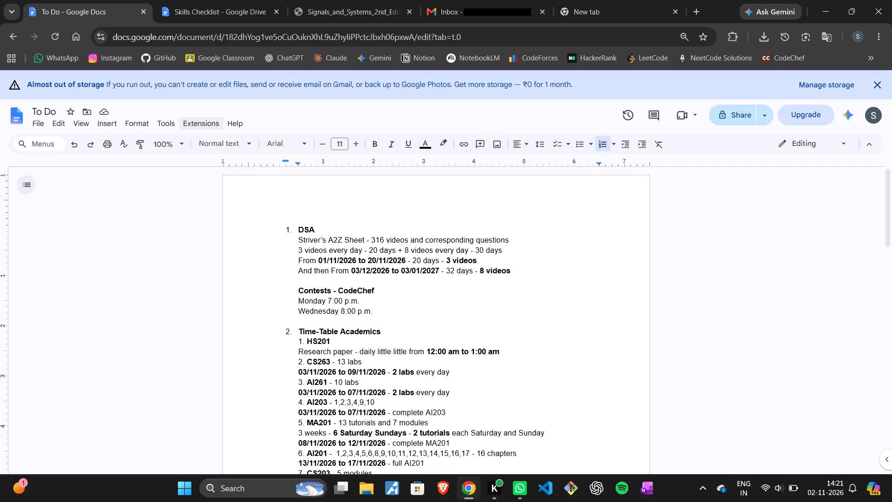
{"action": "scroll", "coordinate": [296, 230], "scroll_direction": "down", "scroll_amount": 3}
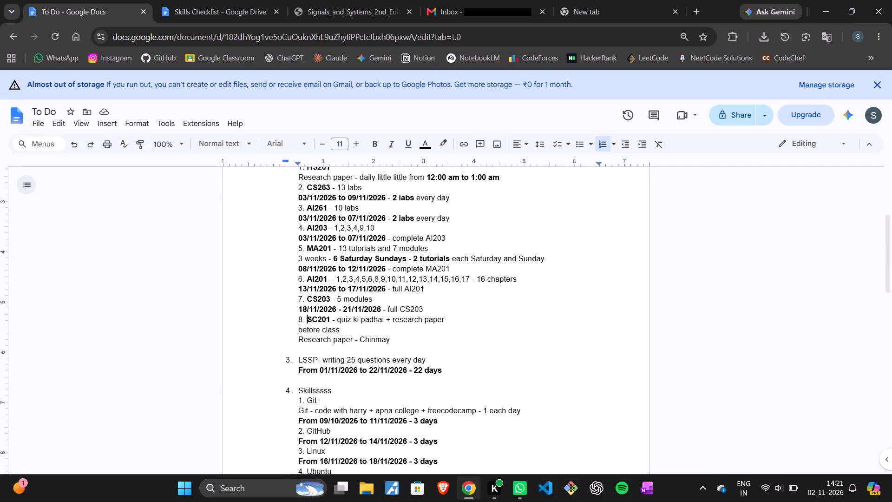
{"action": "scroll", "coordinate": [296, 230], "scroll_direction": "down", "scroll_amount": 1}
{"action": "scroll", "coordinate": [296, 230], "scroll_direction": "up", "scroll_amount": 16}
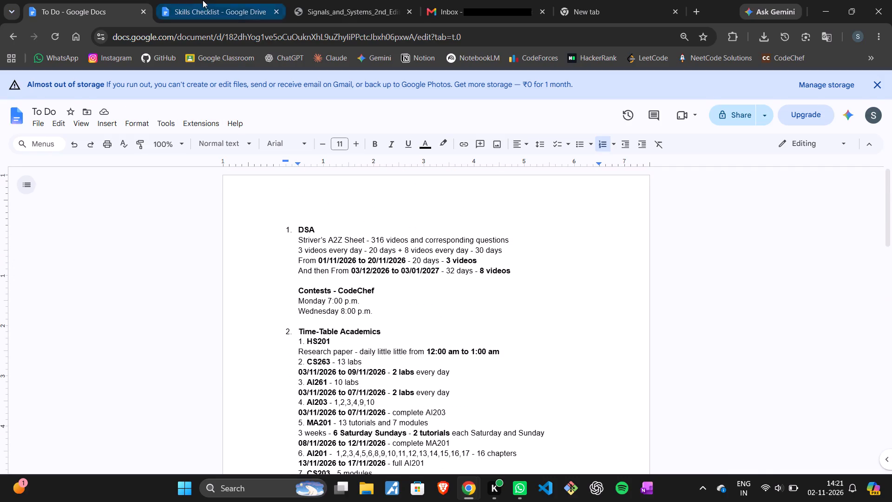
{"action": "left_click", "coordinate": [204, 0]}
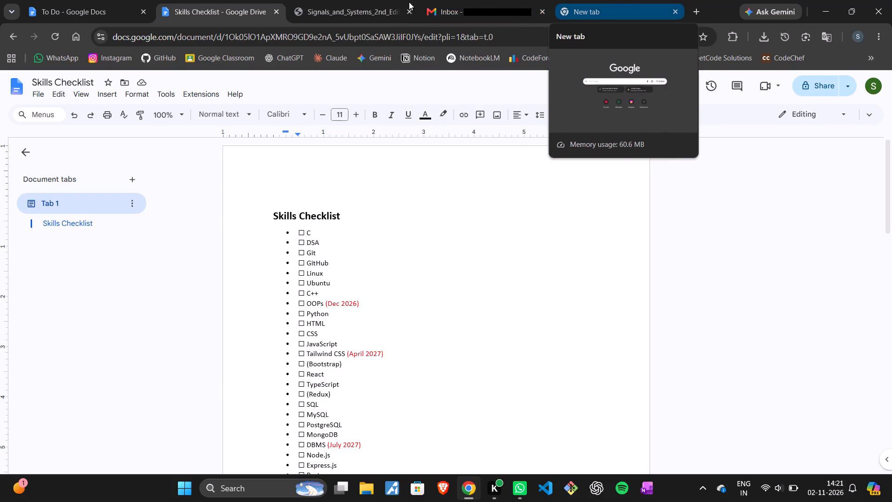
Switch to the Signals and Systems textbook PDF and go back to its opening pages.
{"action": "left_click", "coordinate": [386, 1]}
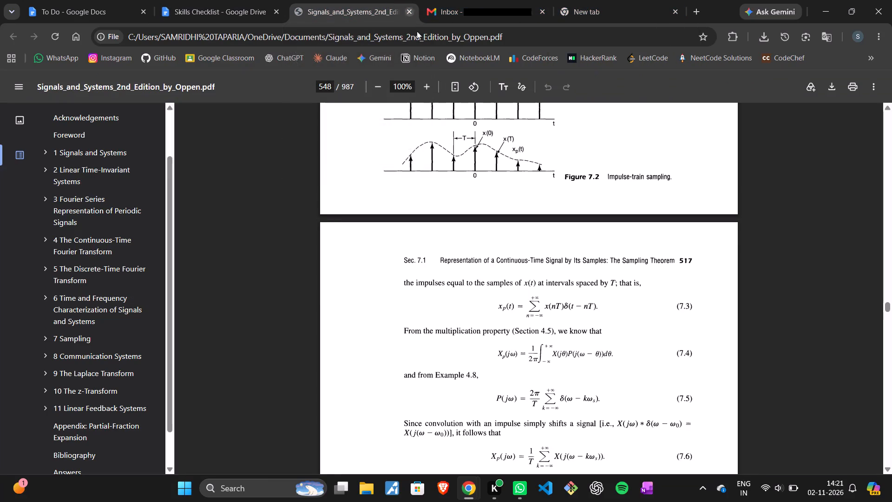
{"action": "left_click_drag", "start_coordinate": [891, 309], "coordinate": [883, 120]}
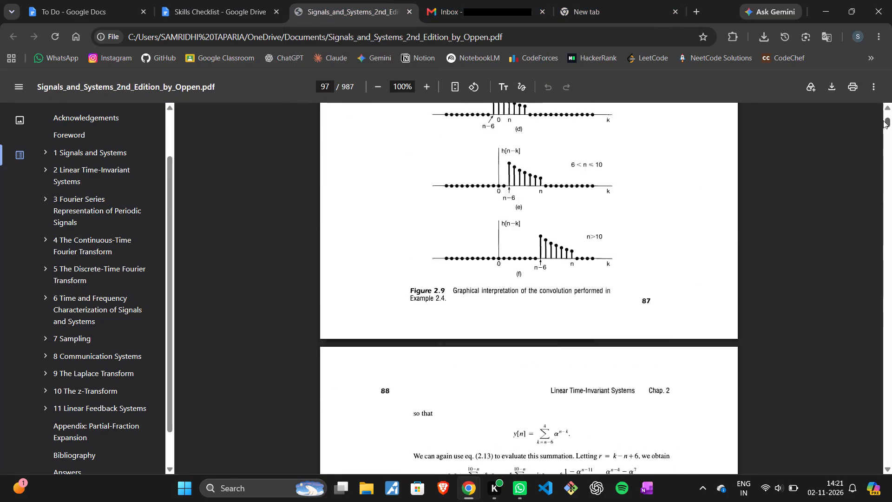
{"action": "left_click_drag", "start_coordinate": [883, 120], "coordinate": [880, 103]}
{"action": "scroll", "coordinate": [570, 139], "scroll_direction": "down", "scroll_amount": 13}
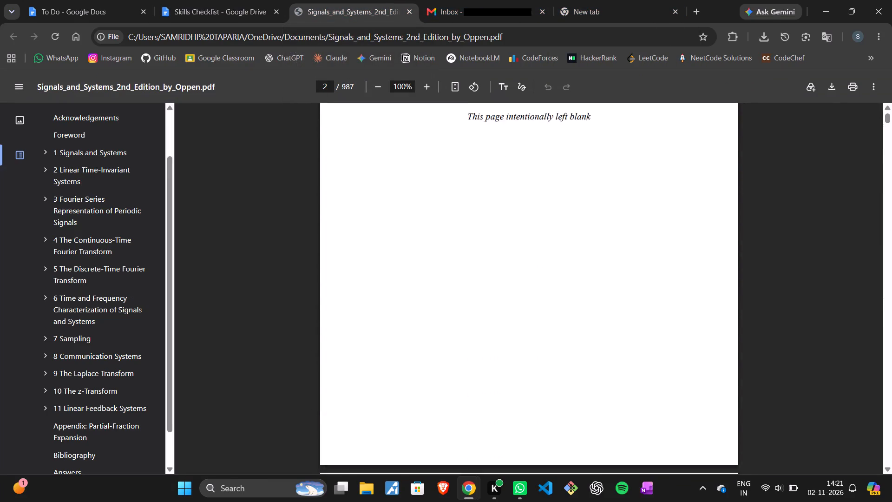
{"action": "scroll", "coordinate": [570, 144], "scroll_direction": "down", "scroll_amount": 16}
{"action": "scroll", "coordinate": [570, 144], "scroll_direction": "down", "scroll_amount": 14}
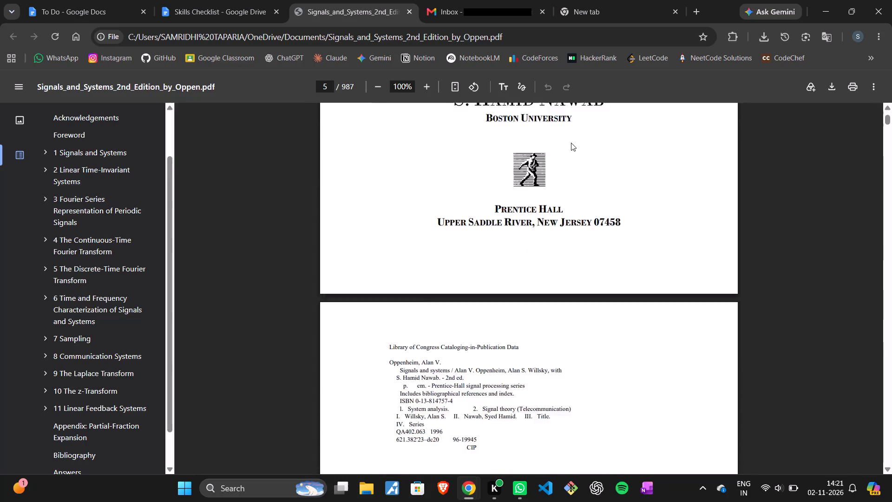
Look through the Signals and Systems textbook's table of contents and preface.
{"action": "scroll", "coordinate": [571, 143], "scroll_direction": "down", "scroll_amount": 20}
{"action": "scroll", "coordinate": [571, 143], "scroll_direction": "down", "scroll_amount": 7}
{"action": "scroll", "coordinate": [571, 143], "scroll_direction": "up", "scroll_amount": 1}
{"action": "scroll", "coordinate": [571, 143], "scroll_direction": "down", "scroll_amount": 4}
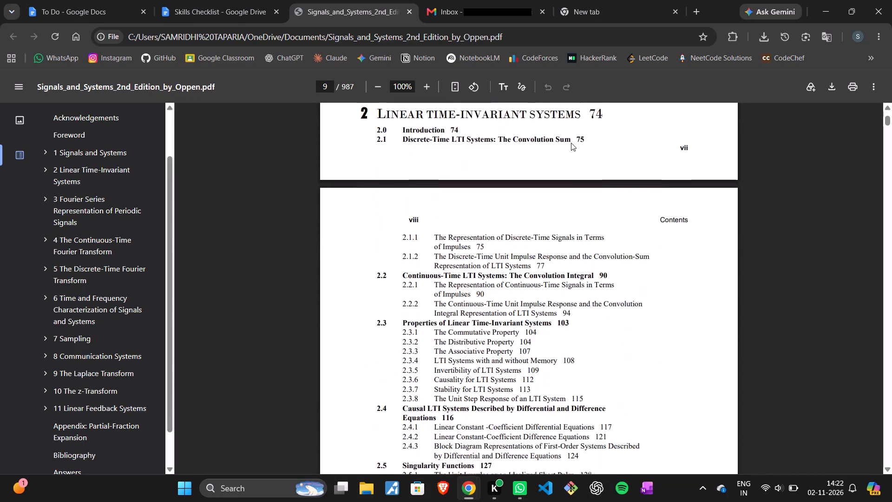
{"action": "scroll", "coordinate": [571, 143], "scroll_direction": "down", "scroll_amount": 20}
{"action": "scroll", "coordinate": [571, 143], "scroll_direction": "down", "scroll_amount": 9}
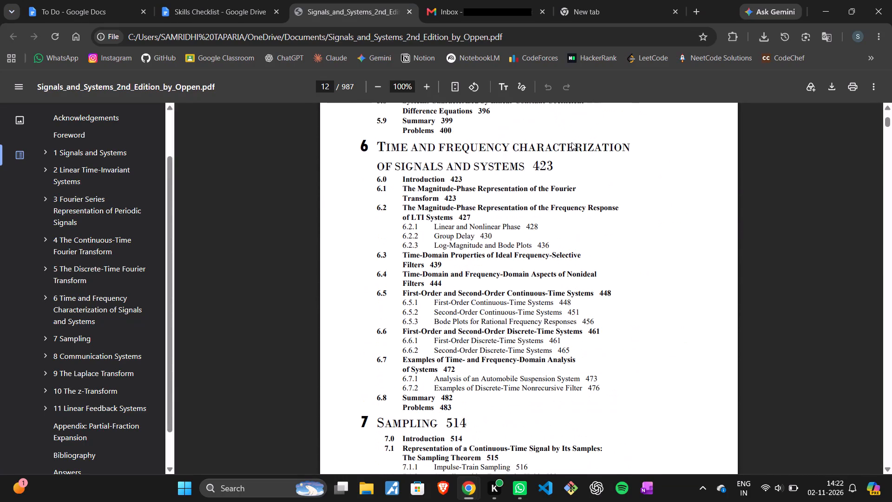
{"action": "scroll", "coordinate": [571, 142], "scroll_direction": "down", "scroll_amount": 16}
{"action": "scroll", "coordinate": [571, 142], "scroll_direction": "up", "scroll_amount": 1}
{"action": "scroll", "coordinate": [571, 142], "scroll_direction": "down", "scroll_amount": 6}
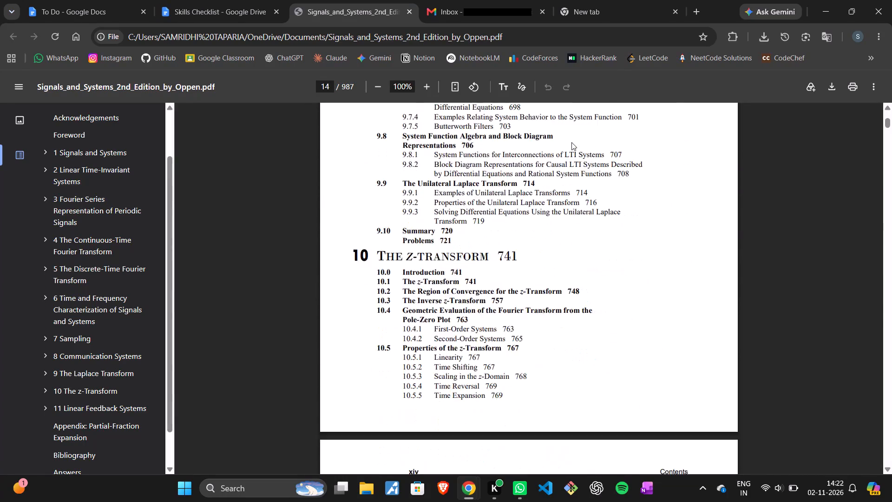
{"action": "scroll", "coordinate": [571, 142], "scroll_direction": "down", "scroll_amount": 20}
{"action": "scroll", "coordinate": [571, 142], "scroll_direction": "down", "scroll_amount": 12}
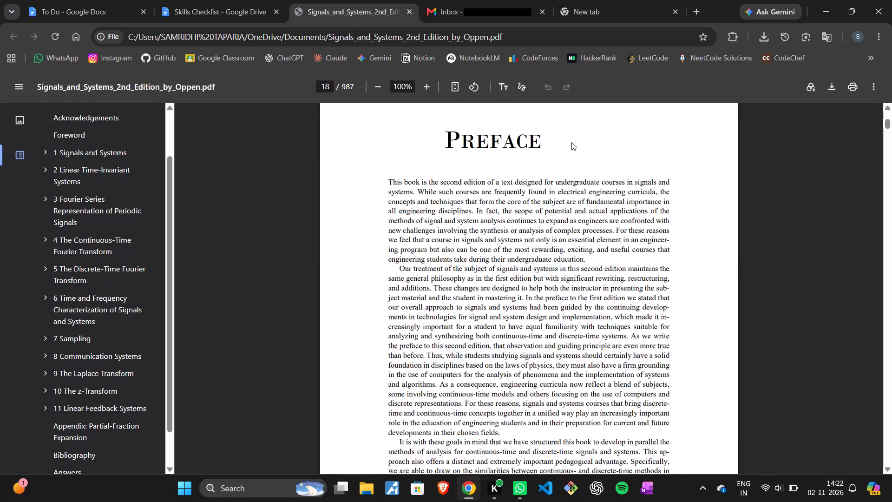
{"action": "scroll", "coordinate": [571, 142], "scroll_direction": "down", "scroll_amount": 12}
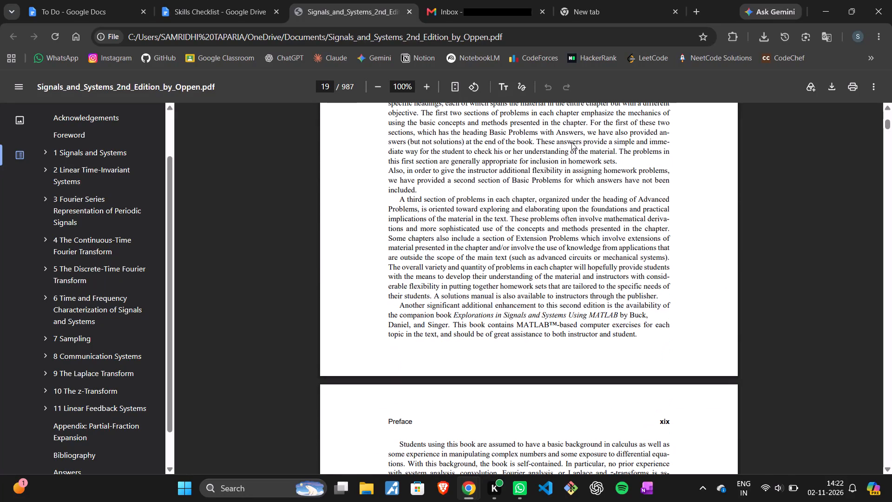
Switch to the empty new browser tab.
{"action": "left_click", "coordinate": [580, 0]}
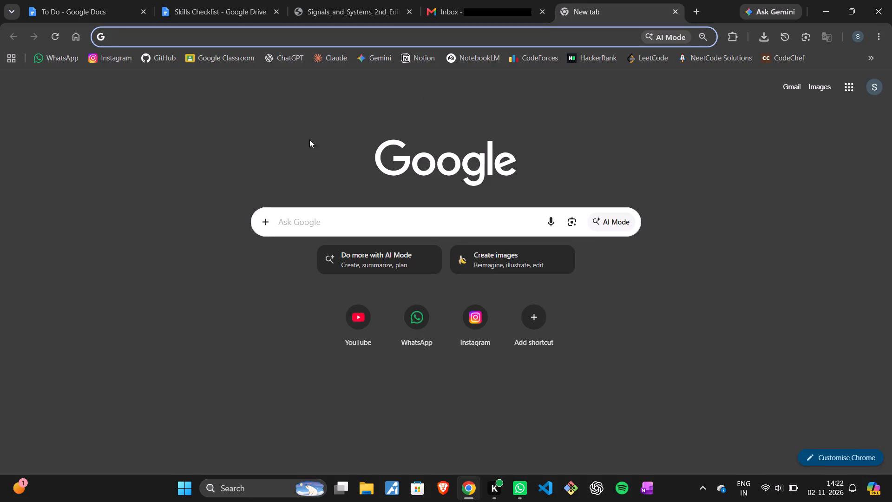
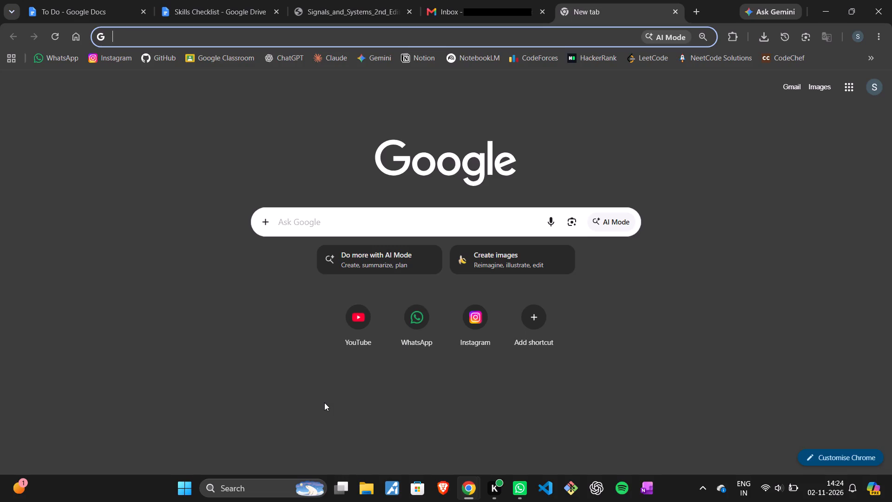
Return to the To Do document and review the whole study plan, from the DSA section through the OOPs entry.
{"action": "left_click", "coordinate": [32, 0]}
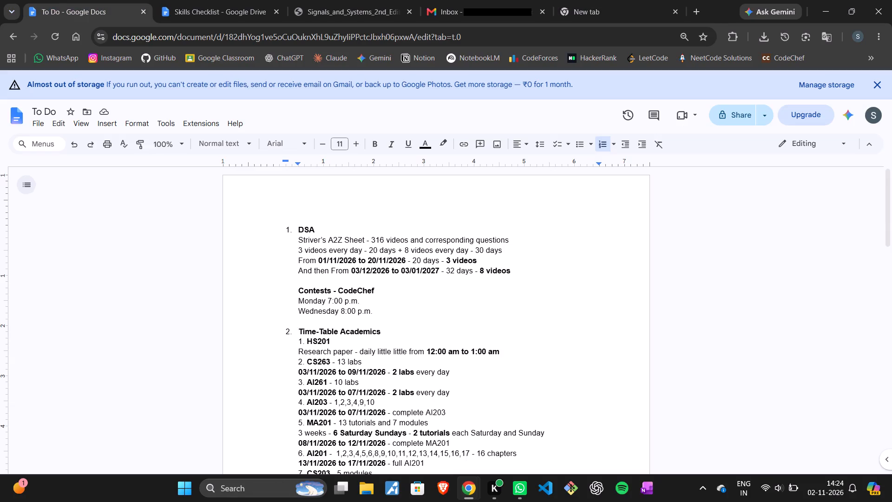
{"action": "scroll", "coordinate": [302, 311], "scroll_direction": "up", "scroll_amount": 1}
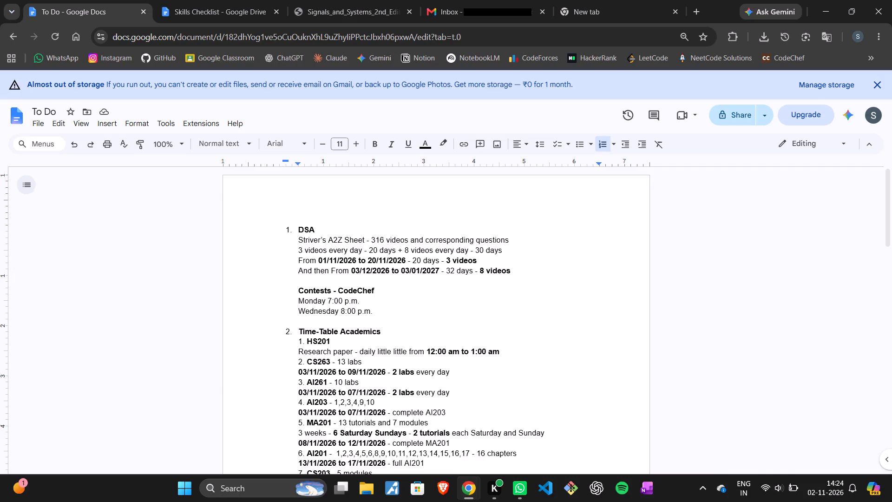
{"action": "scroll", "coordinate": [546, 268], "scroll_direction": "down", "scroll_amount": 8}
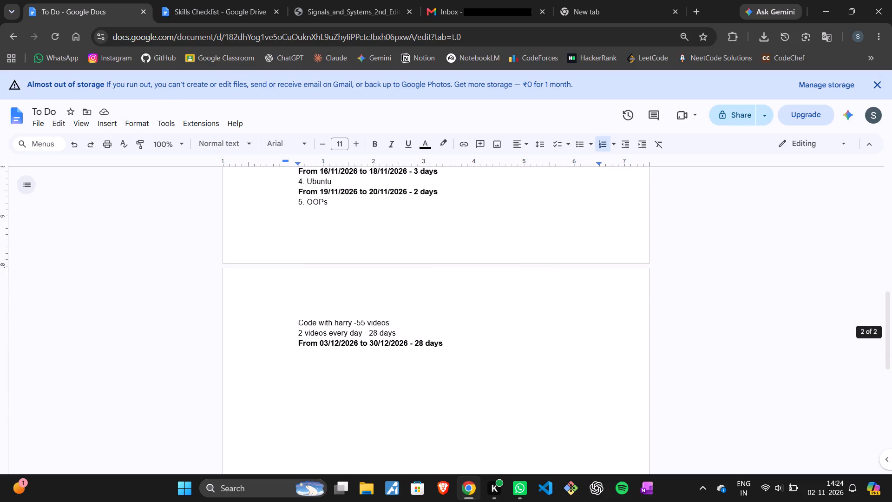
{"action": "scroll", "coordinate": [547, 269], "scroll_direction": "up", "scroll_amount": 8}
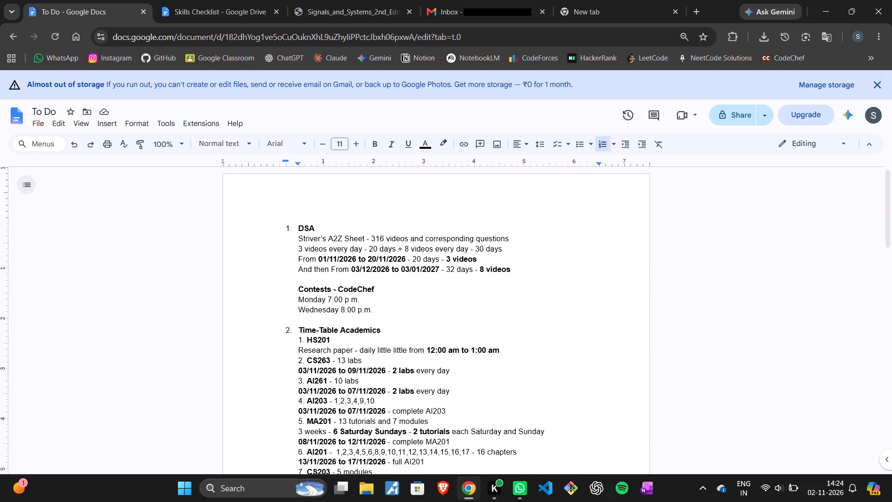
{"action": "scroll", "coordinate": [547, 269], "scroll_direction": "up", "scroll_amount": 2}
{"action": "left_click", "coordinate": [325, 263]}
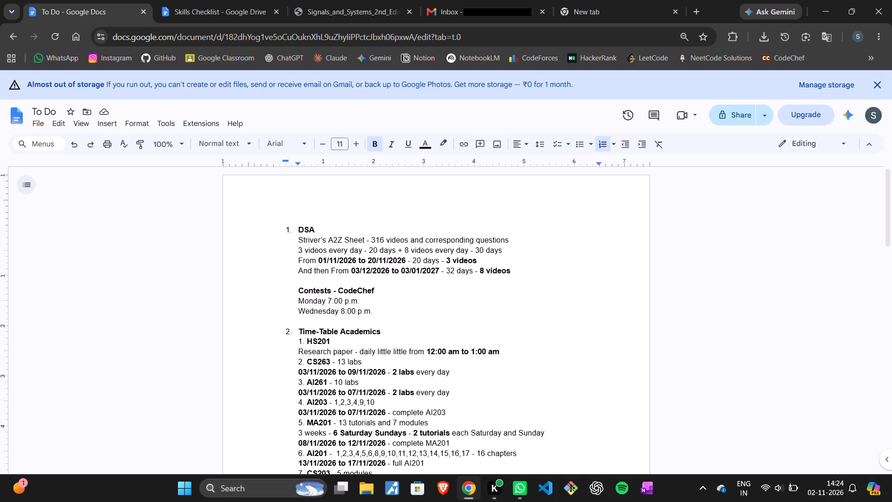